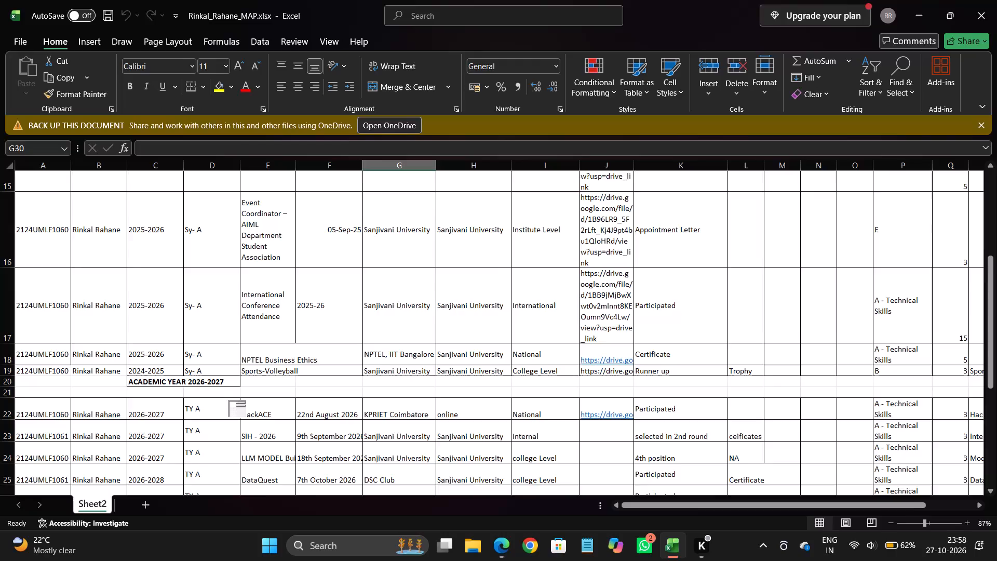
# Copy the ID, name, academic year and class cells A24:D24 over the same cells in rows 25 and 26.
pyautogui.scroll(-2, 375, 404)
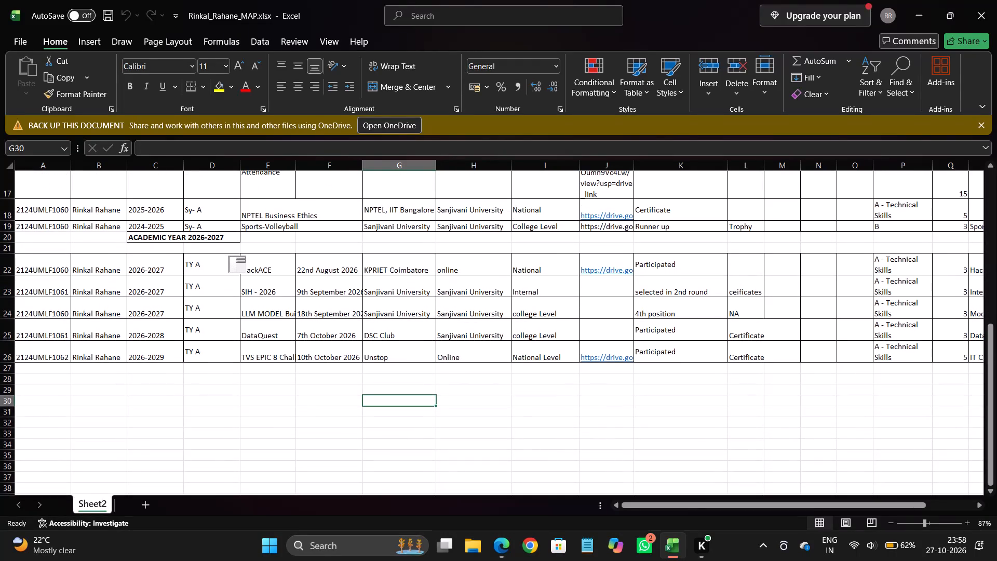
pyautogui.scroll(-3, 375, 404)
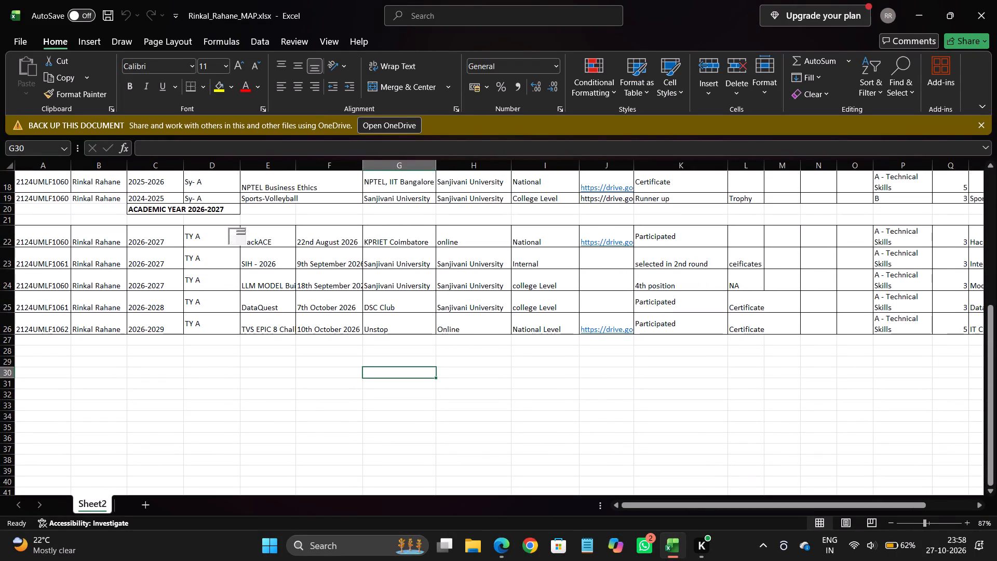
pyautogui.moveTo(58, 331); pyautogui.dragTo(190, 328)
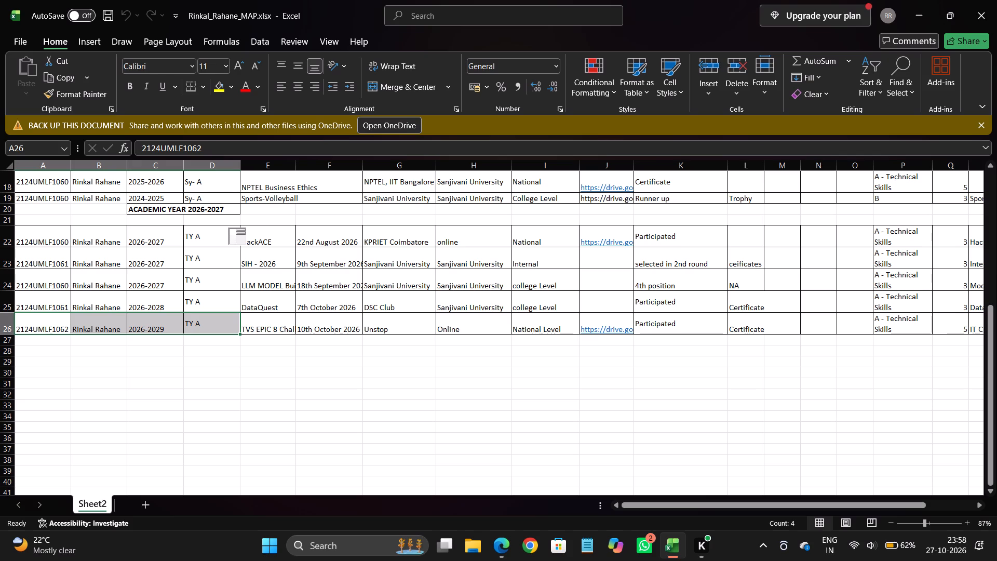
pyautogui.moveTo(40, 283); pyautogui.dragTo(205, 280)
pyautogui.hotkey('ctrl', 'c')
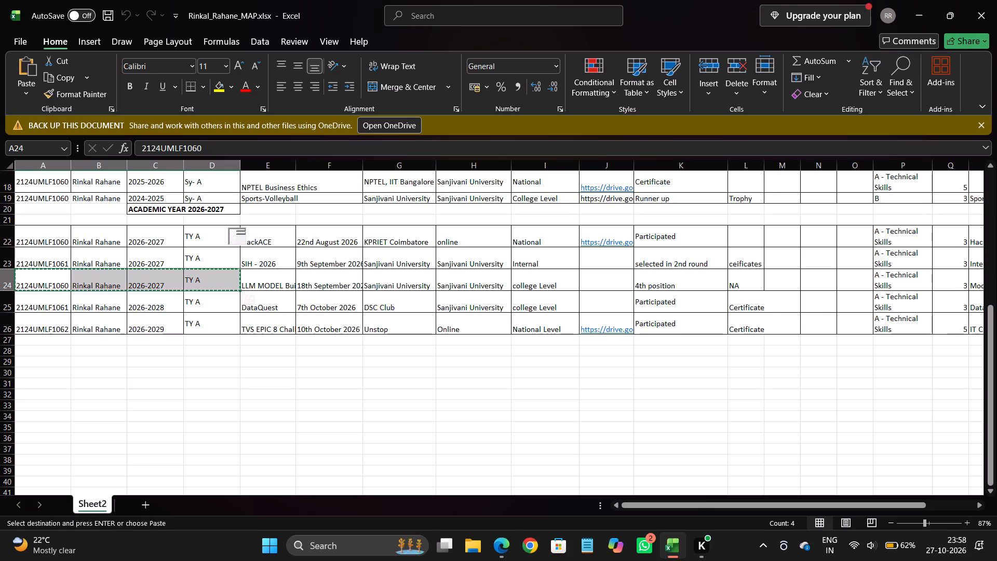
pyautogui.click(36, 304)
pyautogui.hotkey('ctrl', 'v')
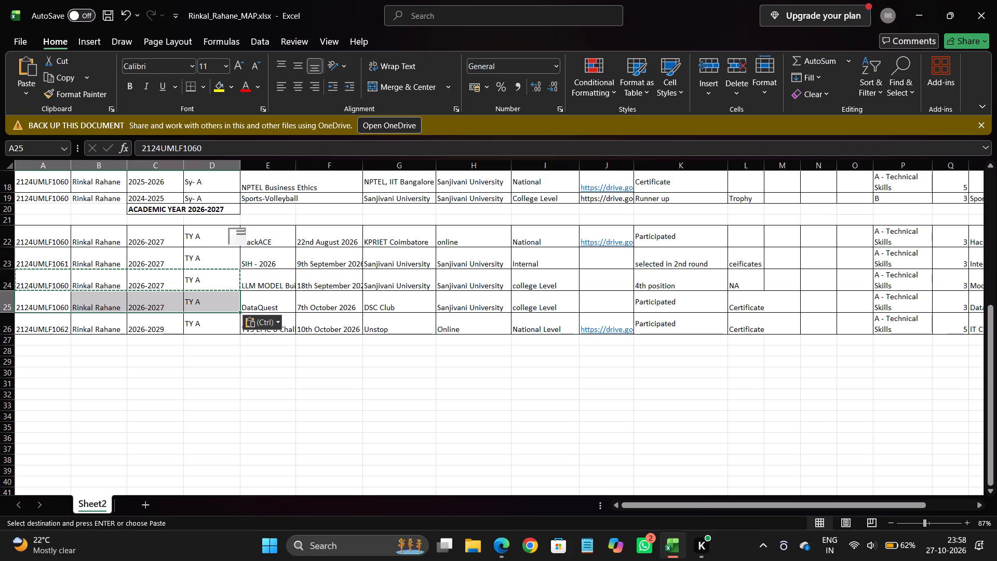
pyautogui.click(32, 329)
pyautogui.hotkey('ctrl', 'v')
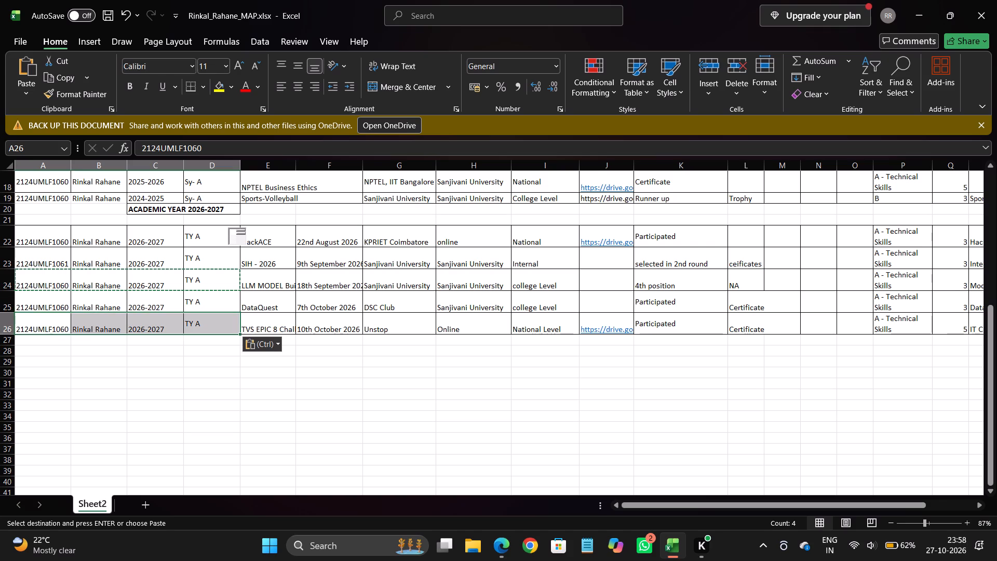
# Paste the copied A24:D24 student details into the empty rows 27 and 28, starting in column A.
pyautogui.click(31, 342)
pyautogui.hotkey('ctrl', 'v')
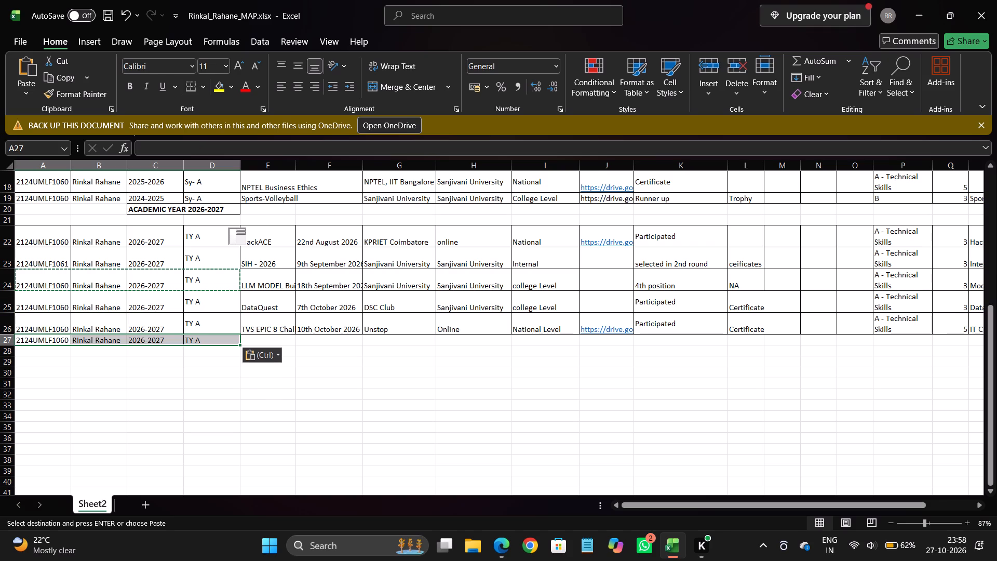
pyautogui.click(30, 352)
pyautogui.hotkey('ctrl', 'v')
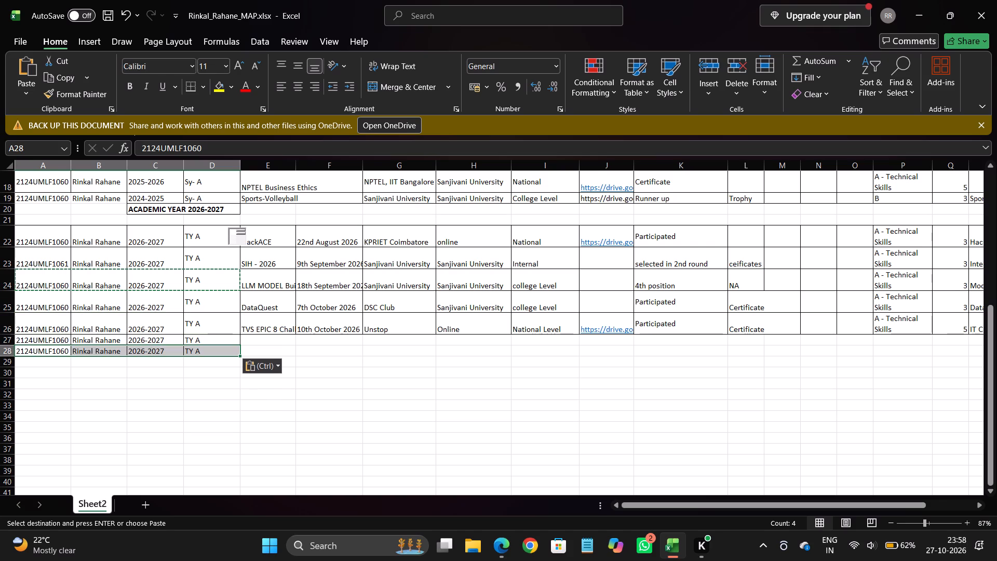
# Enter "Fest Stall Challenge" as the activity name in cell E27.
pyautogui.click(262, 344)
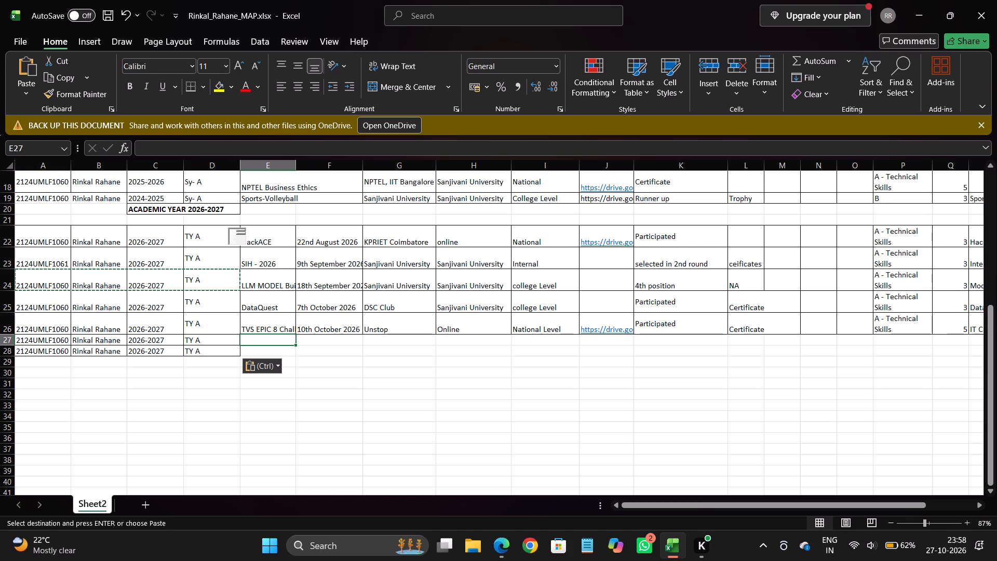
pyautogui.write('Fest')
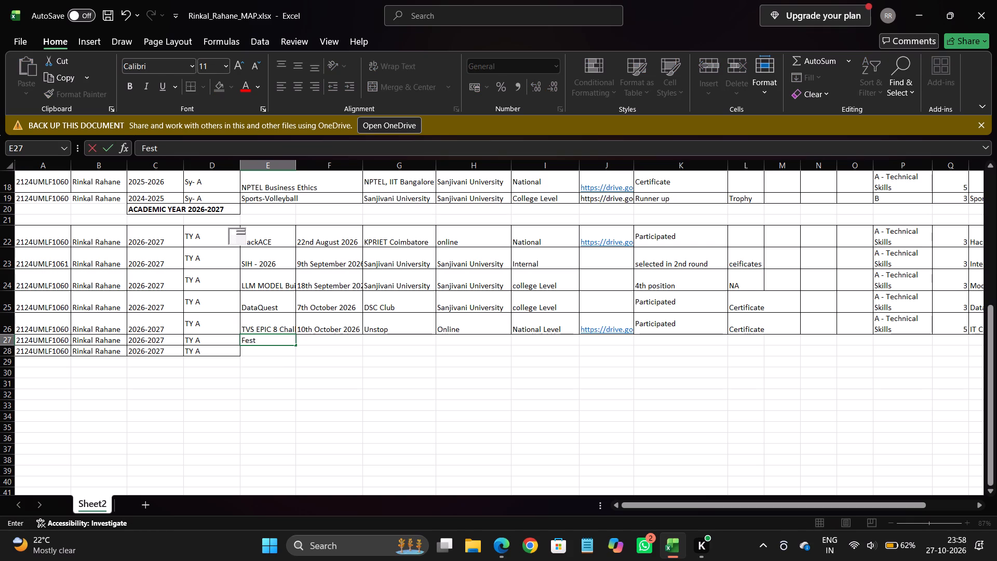
pyautogui.press('space')
pyautogui.write('Stall Challenge')
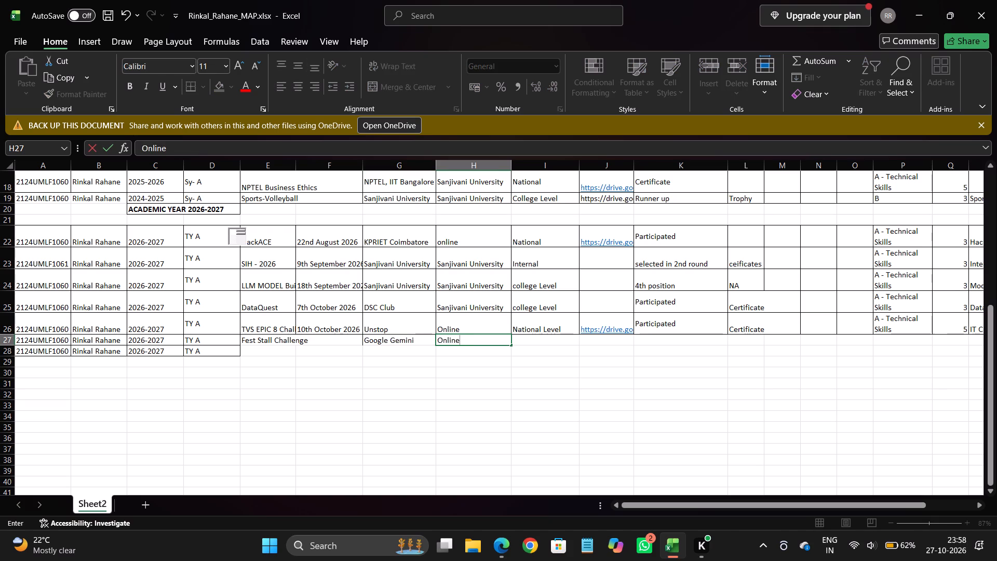
# Enter "Participated" in cell K27 for the Fest Stall Challenge entry.
pyautogui.click(645, 340)
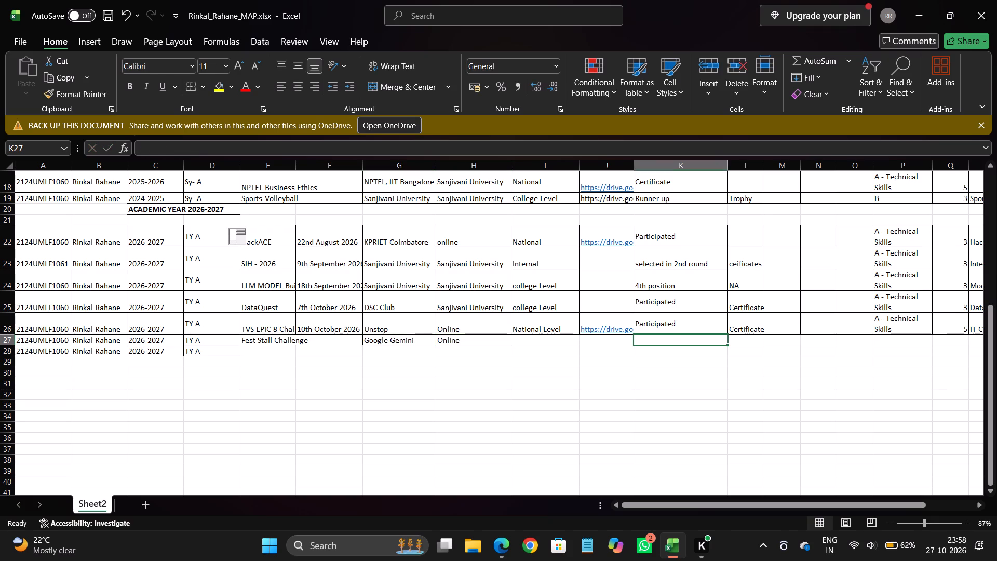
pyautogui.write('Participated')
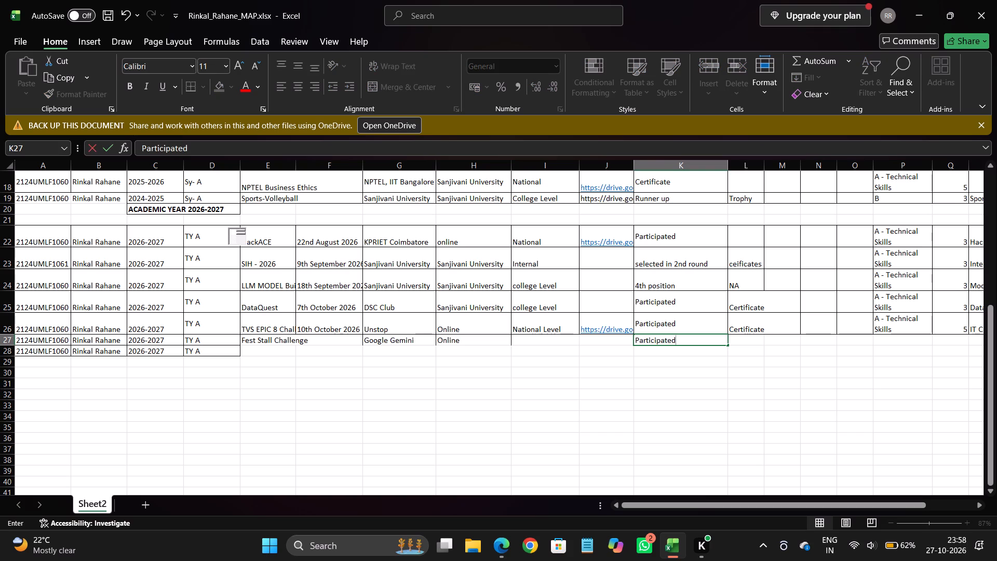
# Enter "Certificate" in cell L27 for the Fest Stall Challenge entry.
pyautogui.click(741, 338)
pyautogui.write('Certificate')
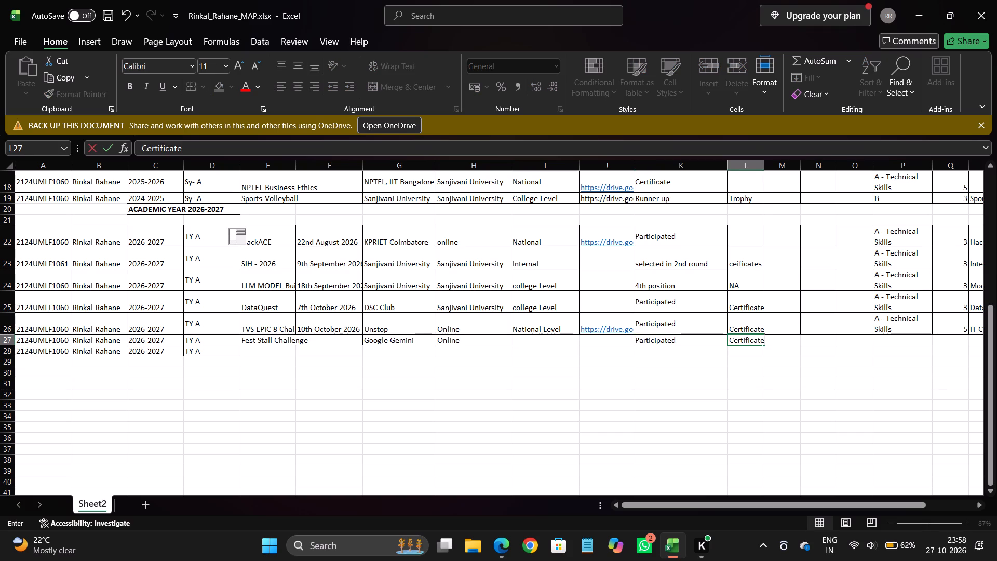
# Copy the "A - Technical Skills" category and the value 5 from P26 and Q26 into P27 and Q27.
pyautogui.click(909, 332)
pyautogui.hotkey('ctrl', 'c')
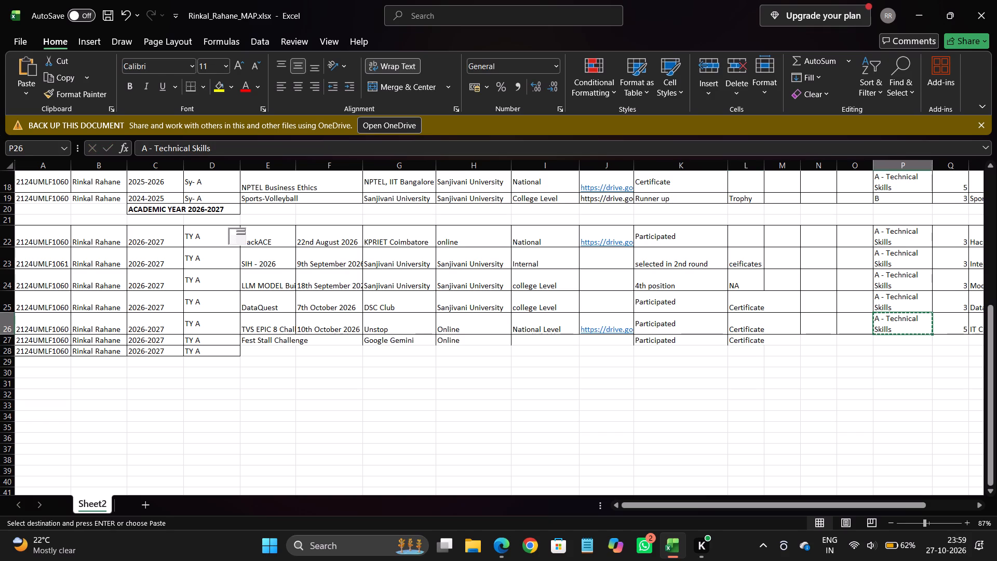
pyautogui.click(902, 342)
pyautogui.hotkey('ctrl', 'v')
pyautogui.hscroll(-1, 902, 342)
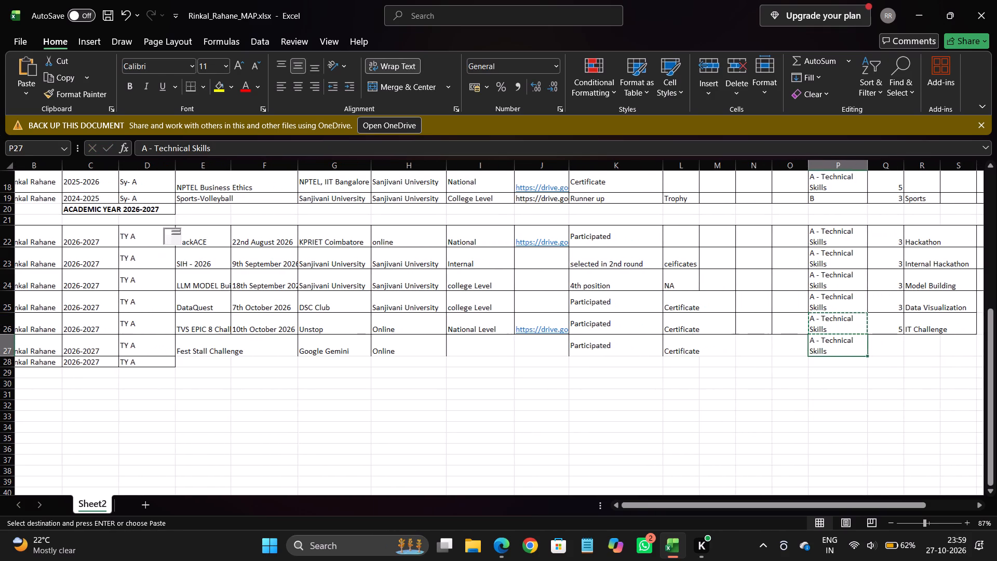
pyautogui.click(892, 329)
pyautogui.hotkey('ctrl', 'c')
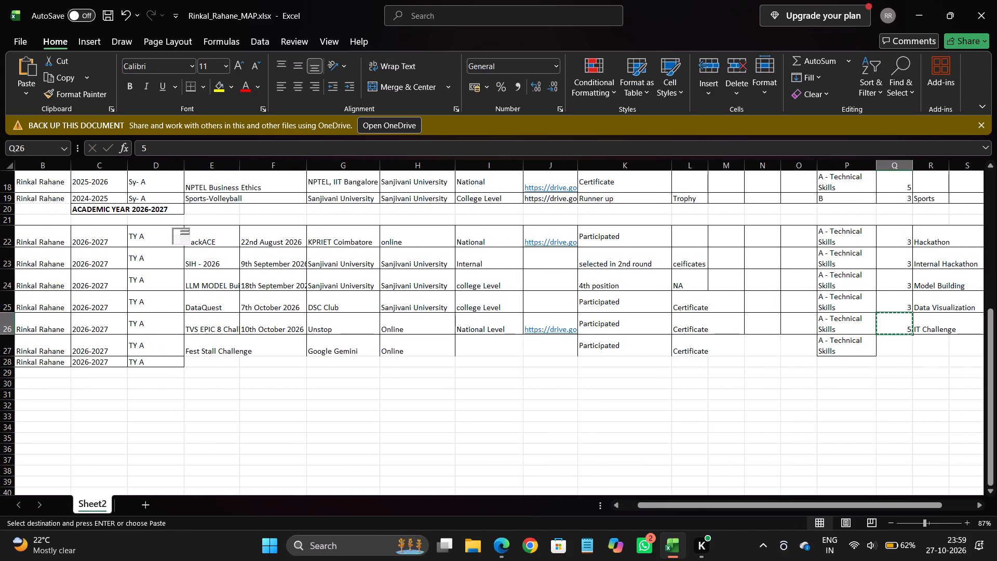
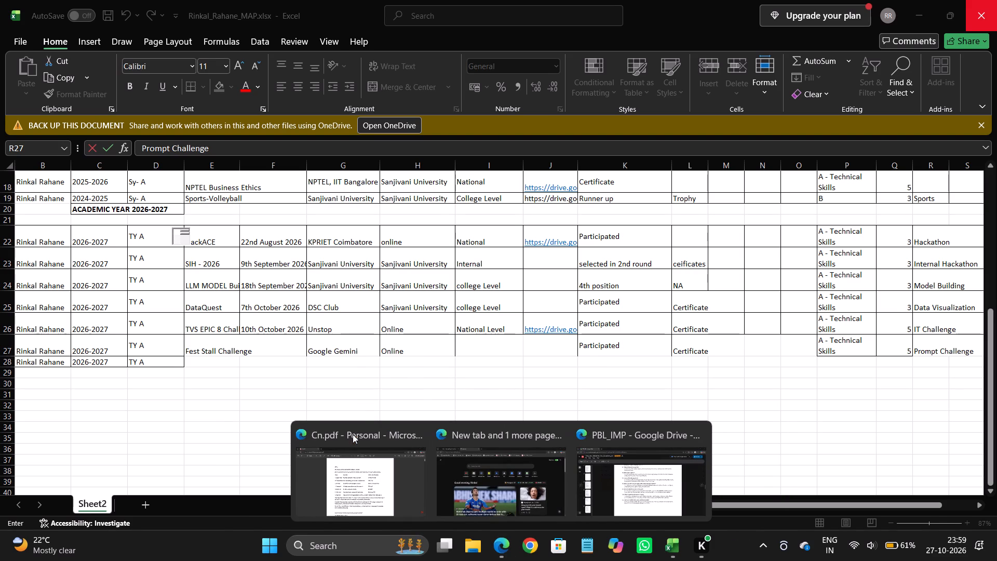
pyautogui.click(420, 429)
pyautogui.click(492, 433)
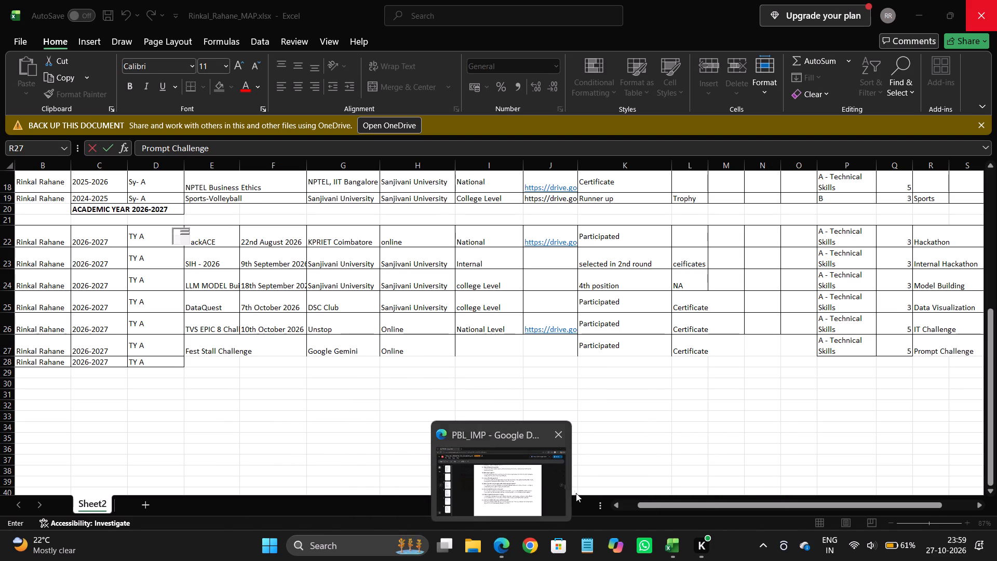
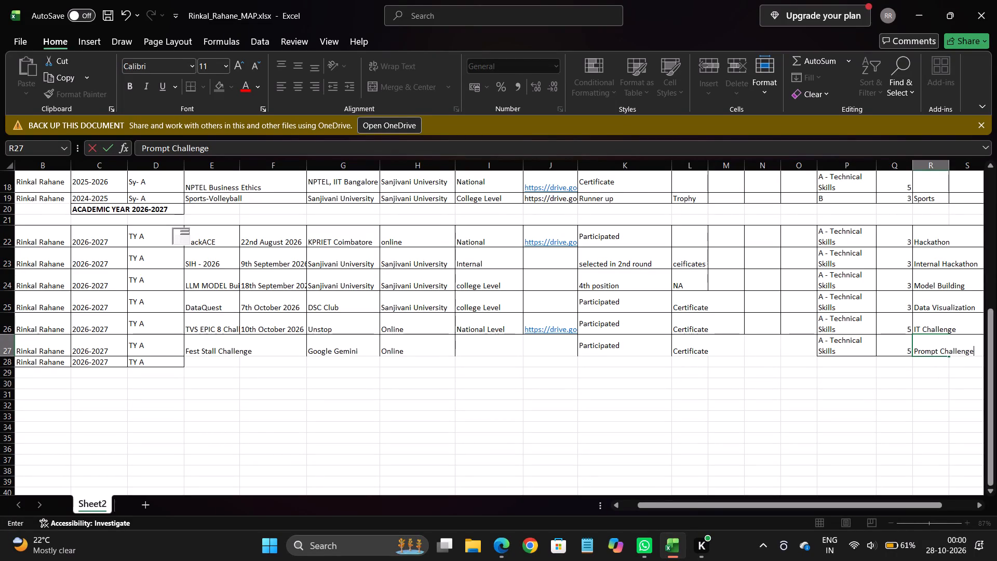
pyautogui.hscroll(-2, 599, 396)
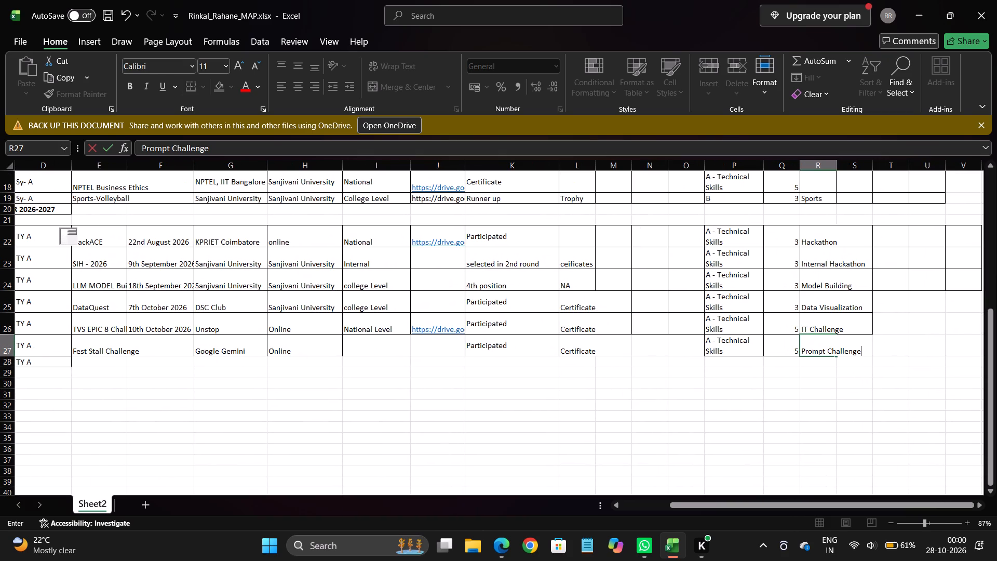
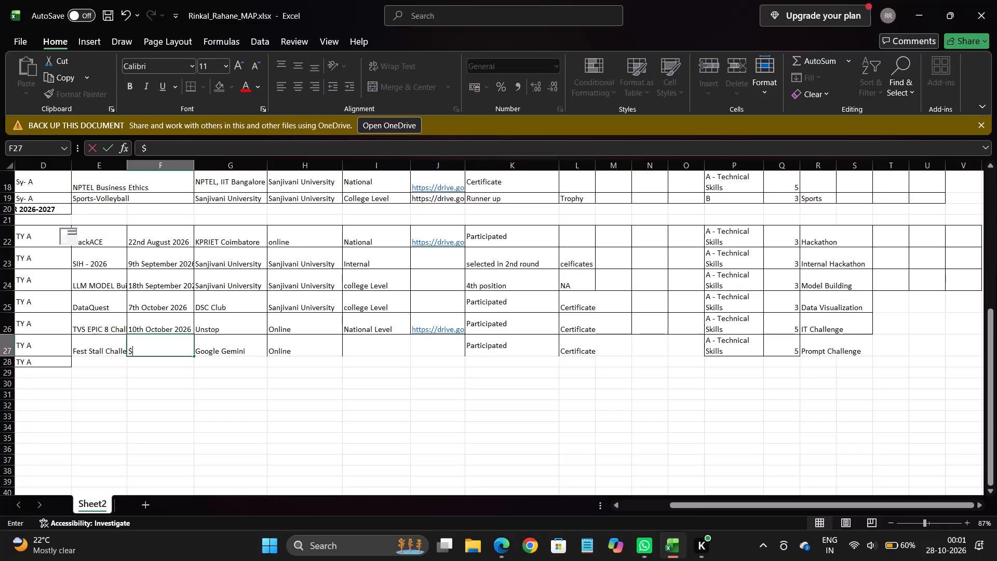
# Enter "4th October 2026" as the event date in F27 for the Fest Stall Challenge entry.
pyautogui.press('BackSpace')
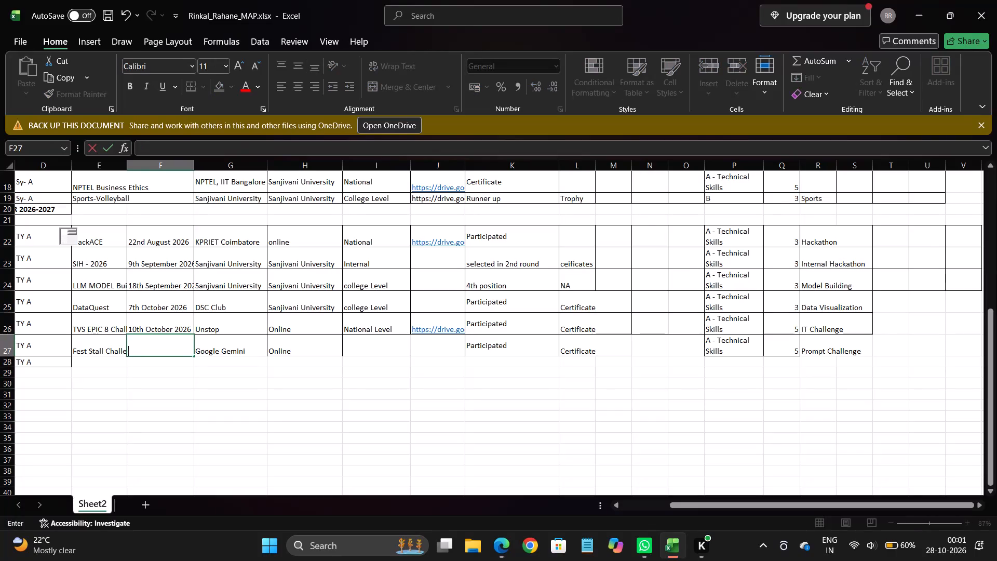
pyautogui.press('4')
pyautogui.write('th')
pyautogui.press('space')
pyautogui.write('October')
pyautogui.press('space')
pyautogui.write('2026')
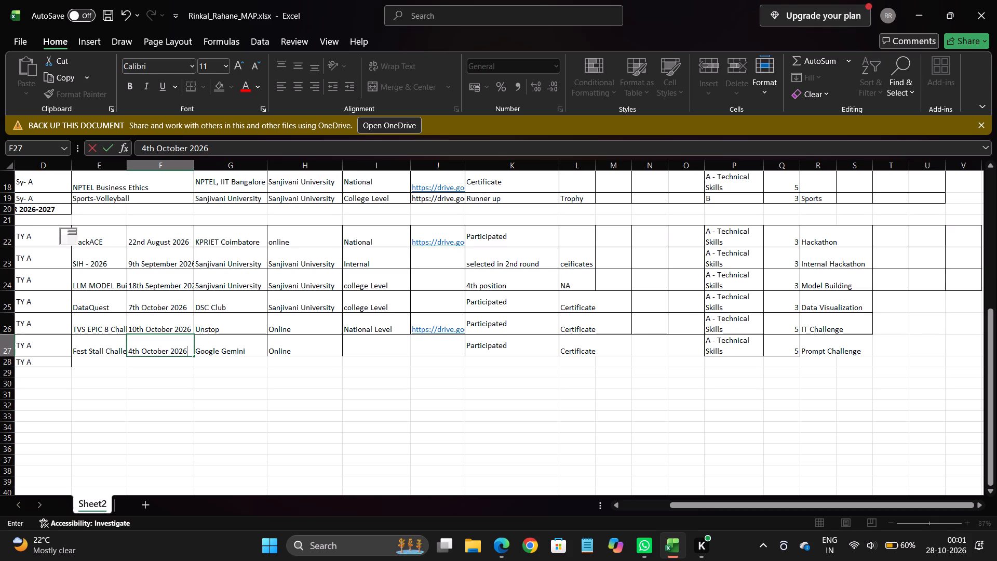
# Start the row 28 entry with event name "DEVFEST" in E28 and date "25th October 2026" in F28.
pyautogui.click(98, 364)
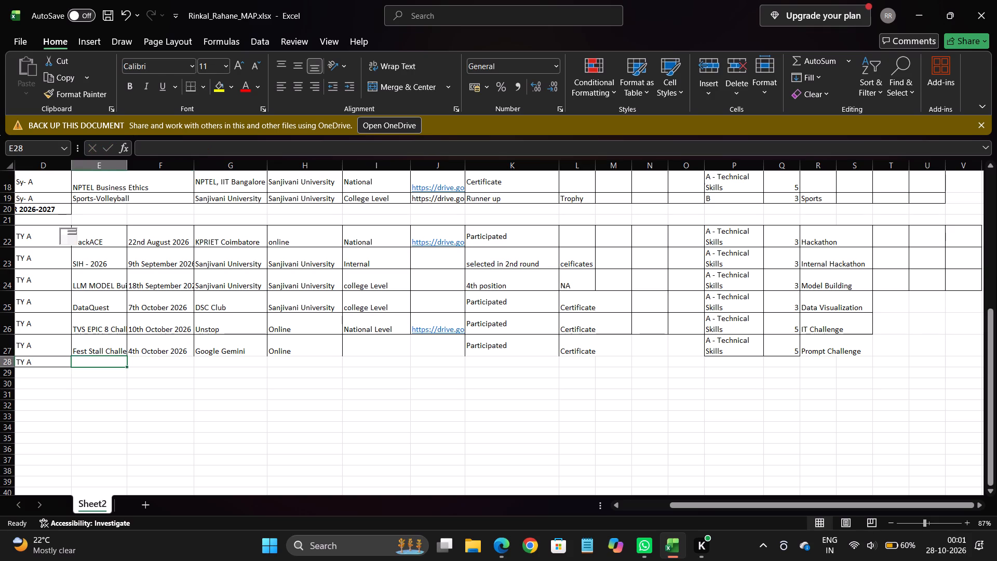
pyautogui.write('DEVFEST')
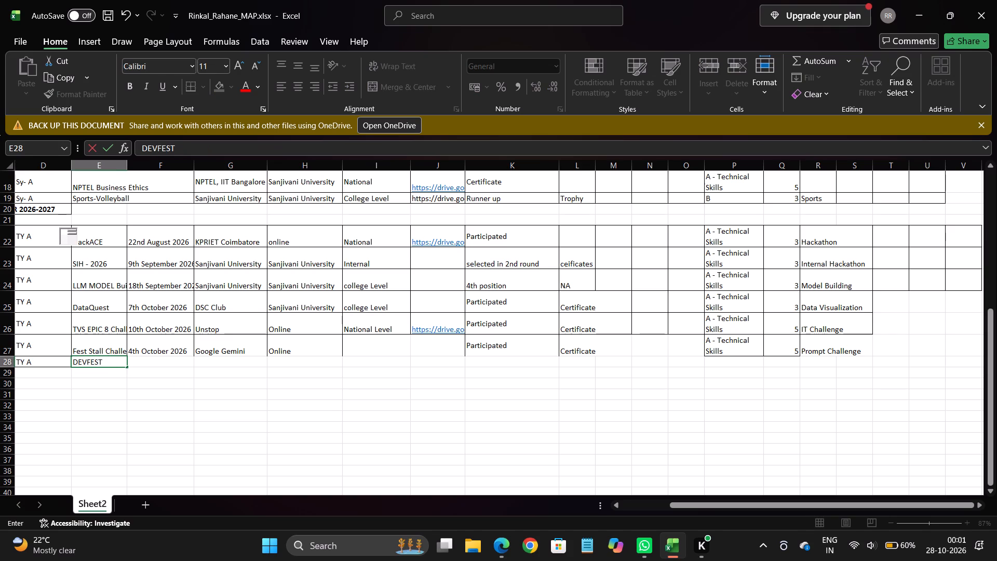
pyautogui.click(149, 363)
pyautogui.write('25th October')
pyautogui.press('space')
pyautogui.write('2026')
# For the DEVFEST row, enter organiser "GDG Nashik" in G28 and location "Gurudakshina Auditorium, Nashik" in H28.
pyautogui.click(206, 362)
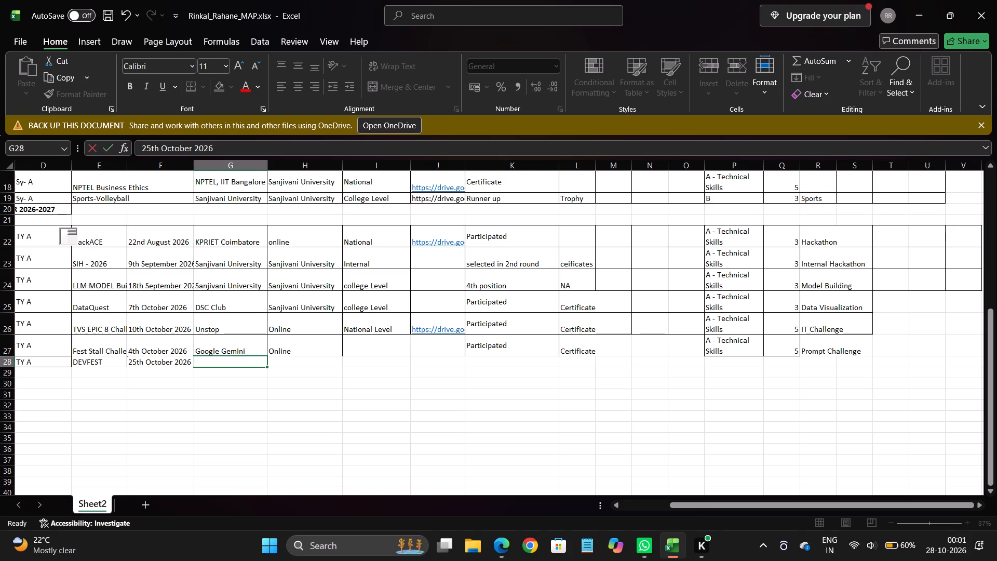
pyautogui.write('GDG')
pyautogui.press('space')
pyautogui.write('Nashik')
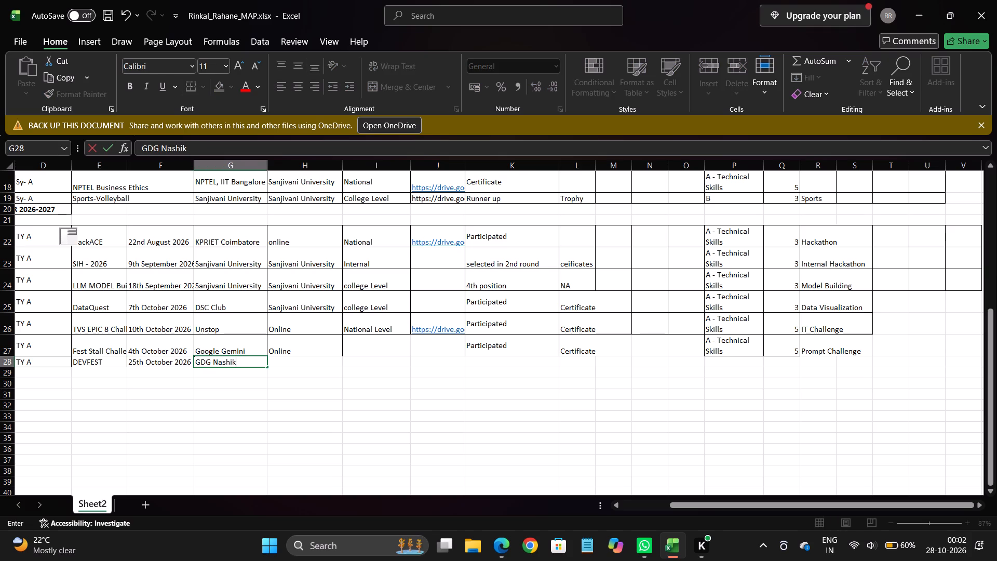
pyautogui.click(285, 362)
pyautogui.write('Gurudakshina Audit')
pyautogui.write('orium, Nashik')
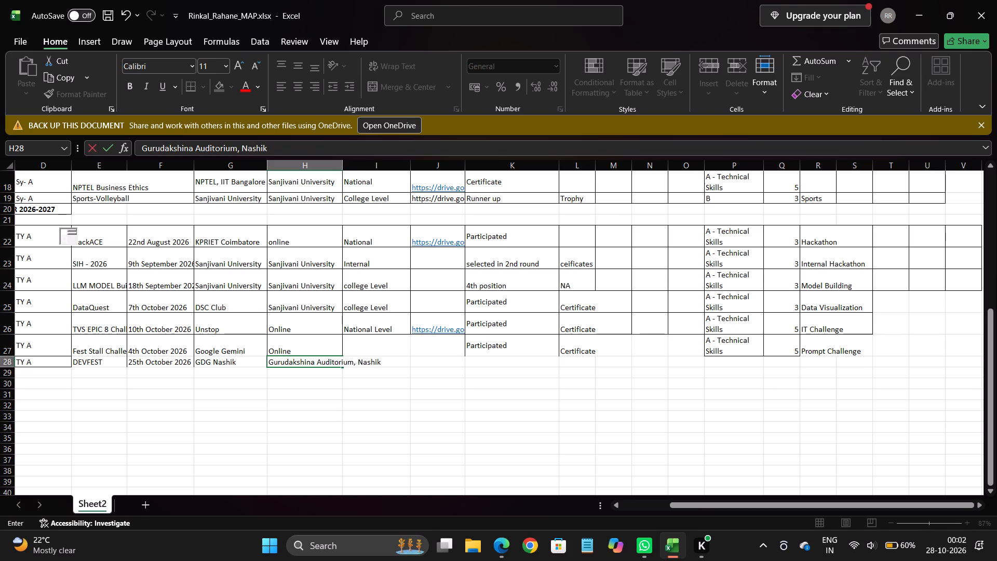
# Enter "National Level" as the event level in I28 for the DEVFEST entry.
pyautogui.click(398, 360)
pyautogui.click(420, 362)
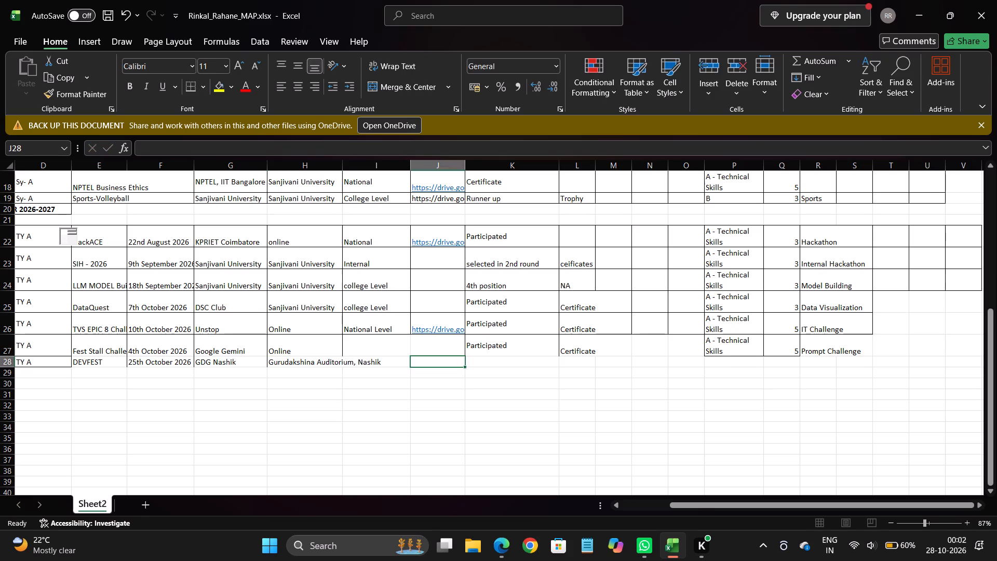
pyautogui.click(403, 364)
pyautogui.write('National Level')
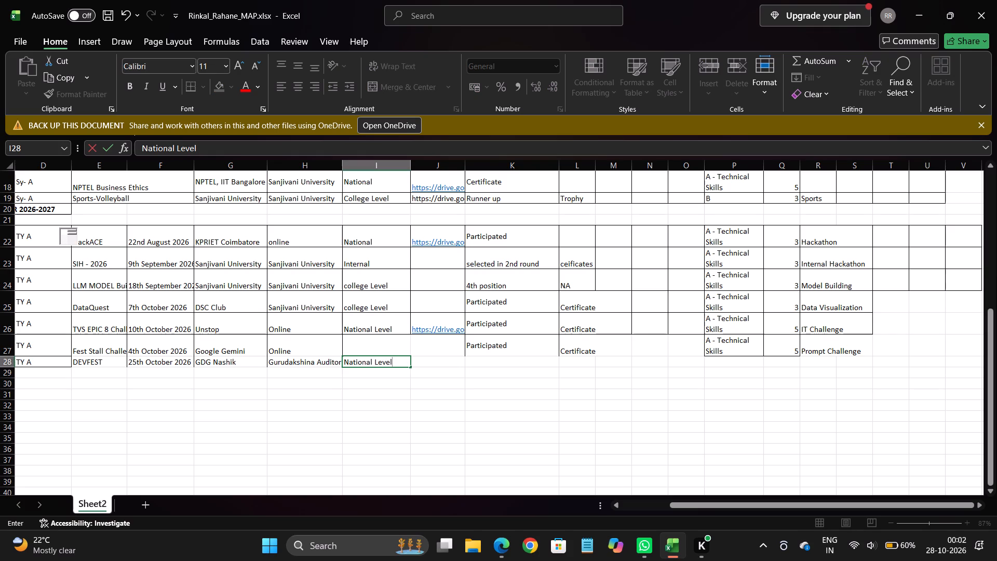
# Enter "Participated" in K28 and "Certificcate" in L28 for the DEVFEST entry.
pyautogui.click(487, 361)
pyautogui.write('Parti')
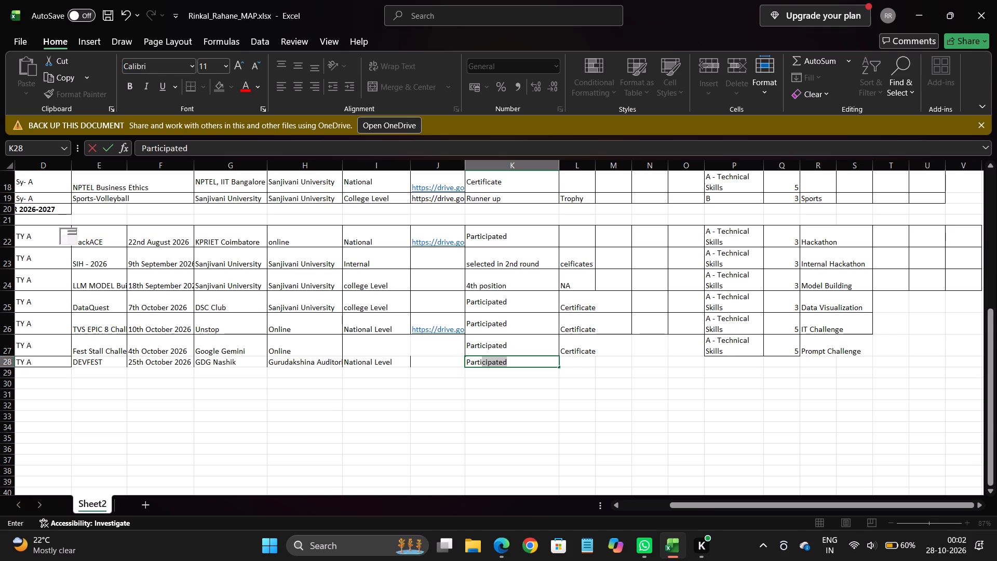
pyautogui.press('Return')
pyautogui.click(571, 361)
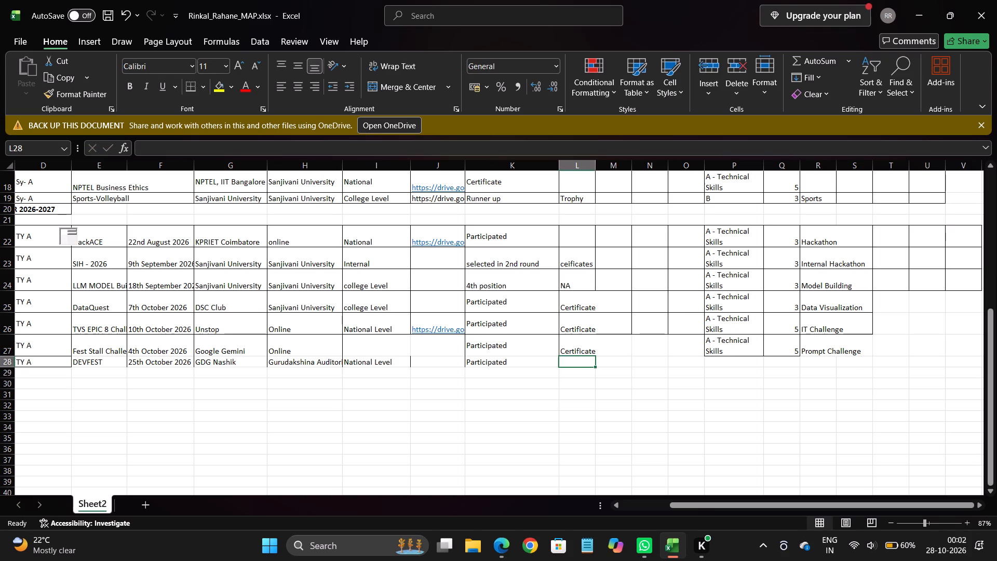
pyautogui.write('Certificcate')
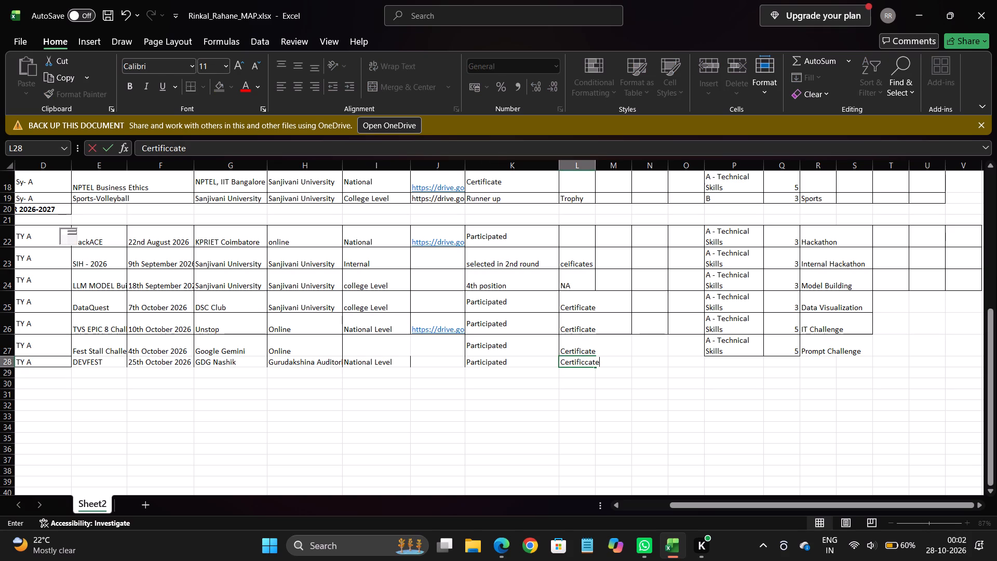
# Copy the "A - Technical Skills" category from P27 into P28 and enter 5 points in Q28.
pyautogui.click(725, 350)
pyautogui.hotkey('ctrl', 'c')
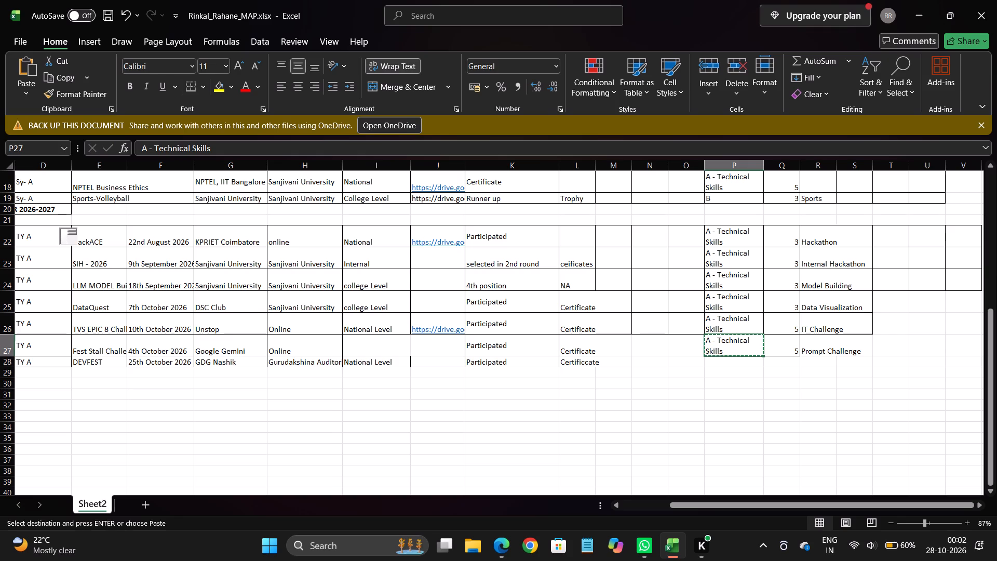
pyautogui.click(720, 362)
pyautogui.hotkey('ctrl', 'v')
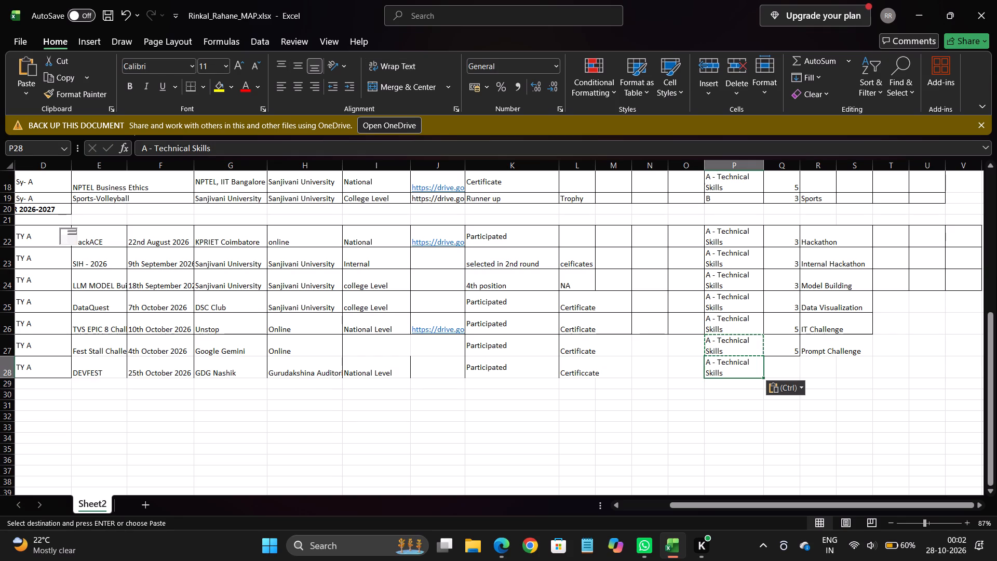
pyautogui.click(794, 371)
pyautogui.press('5')
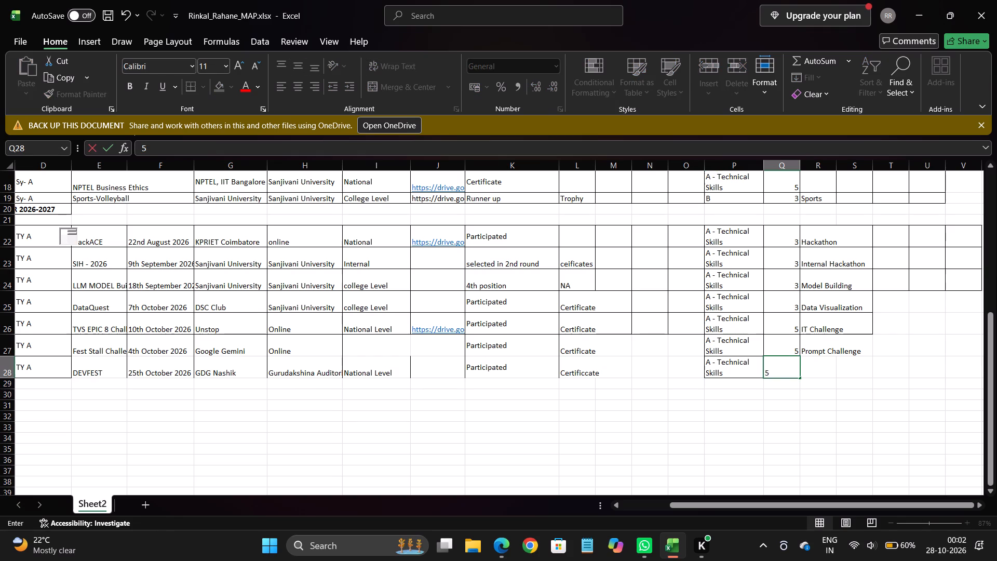
# Enter "DEVFEST 2026" as the sub category in R28.
pyautogui.click(826, 368)
pyautogui.write('DE')
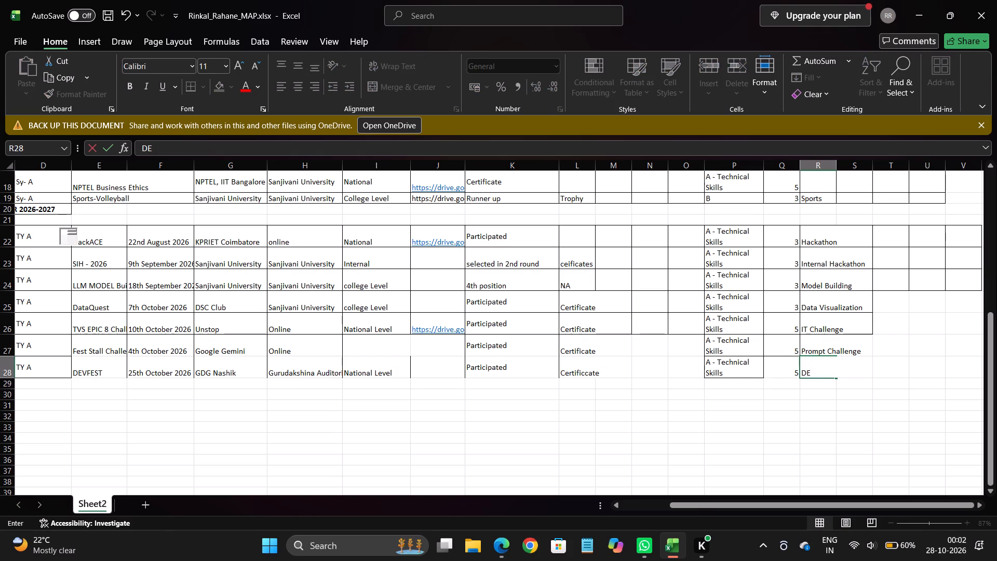
pyautogui.write('VFEST')
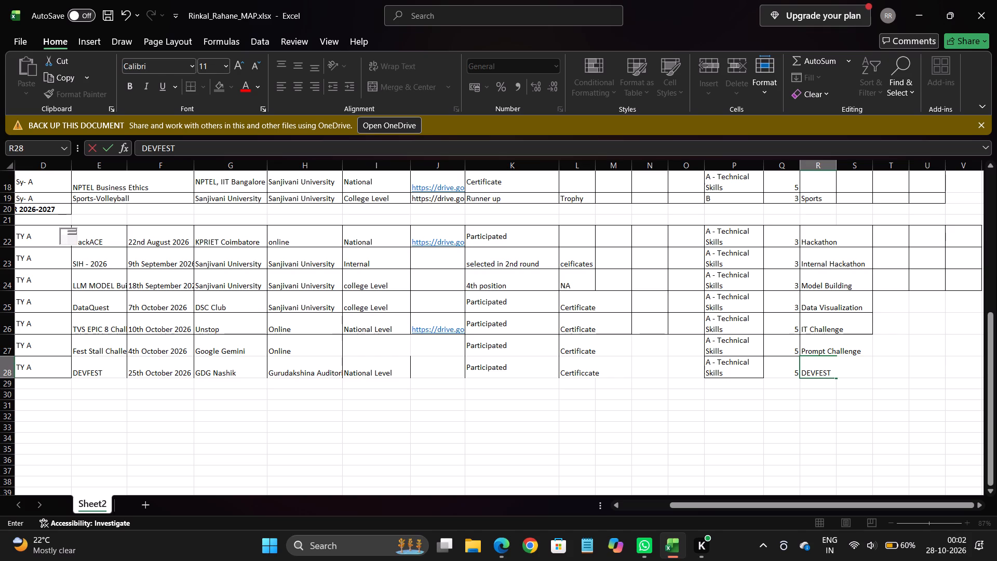
pyautogui.press('space')
pyautogui.write('2026')
# Extend the event name in E28 to "DEVFEST 2026".
pyautogui.click(86, 370)
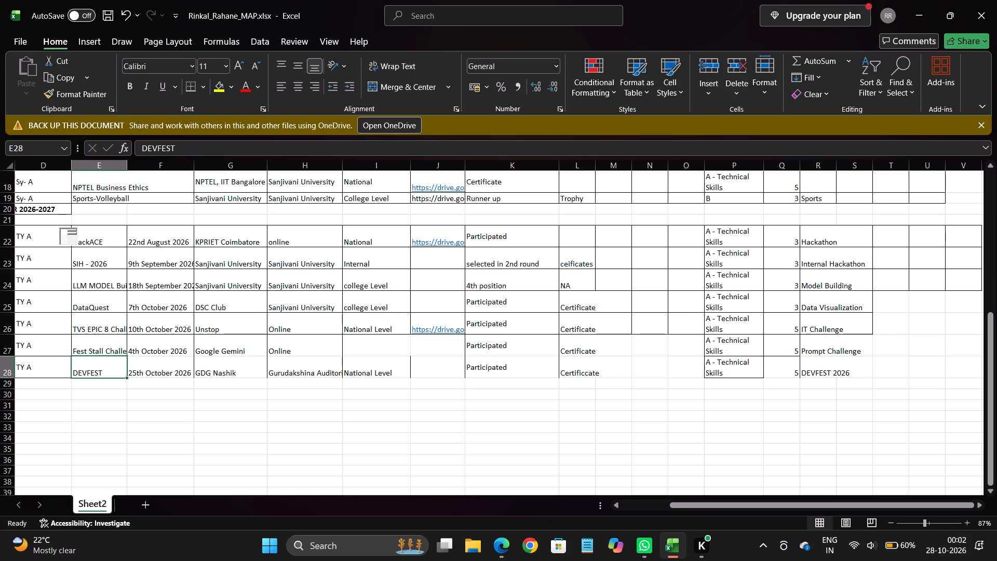
pyautogui.doubleClick(107, 372)
pyautogui.press('space')
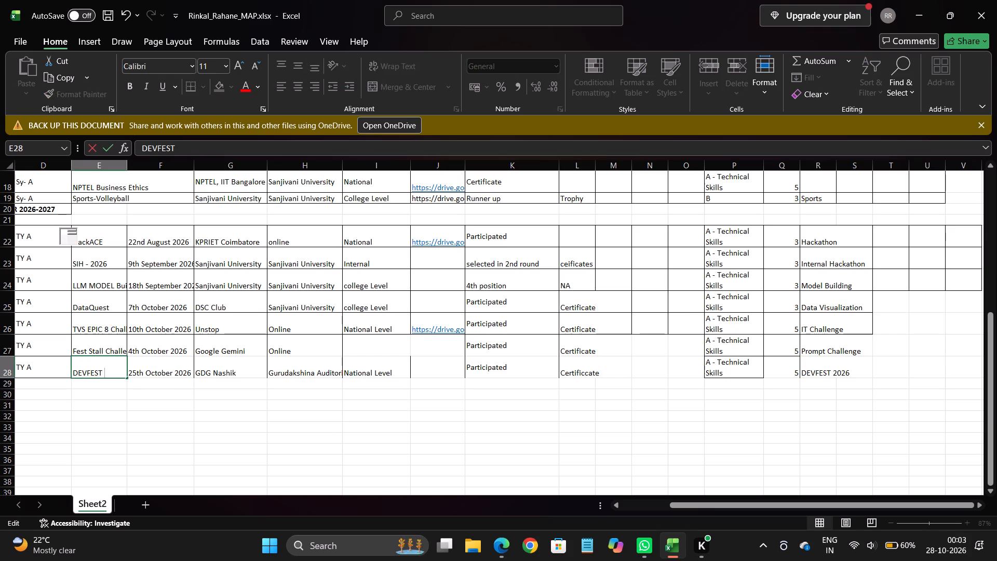
pyautogui.write('2026')
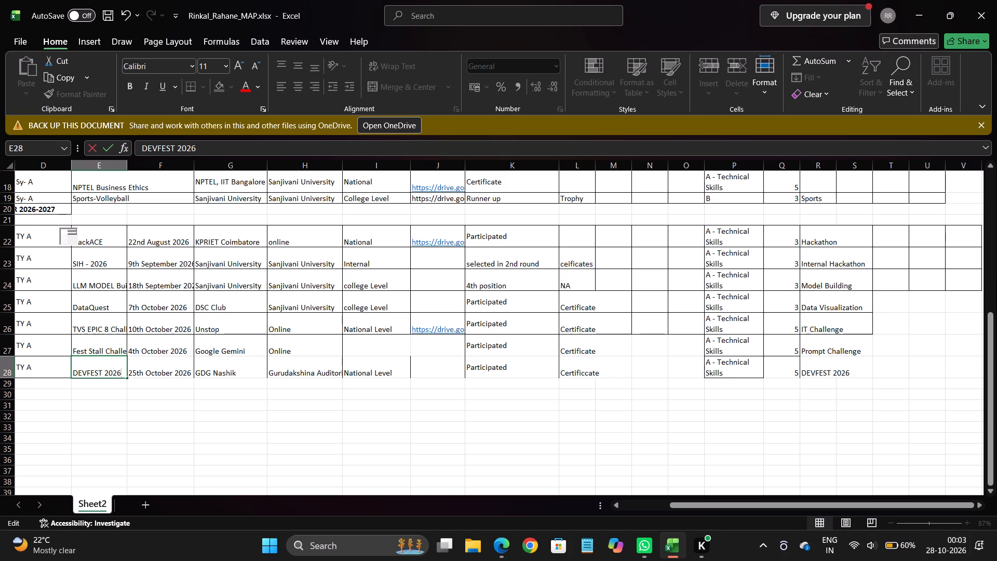
pyautogui.click(100, 385)
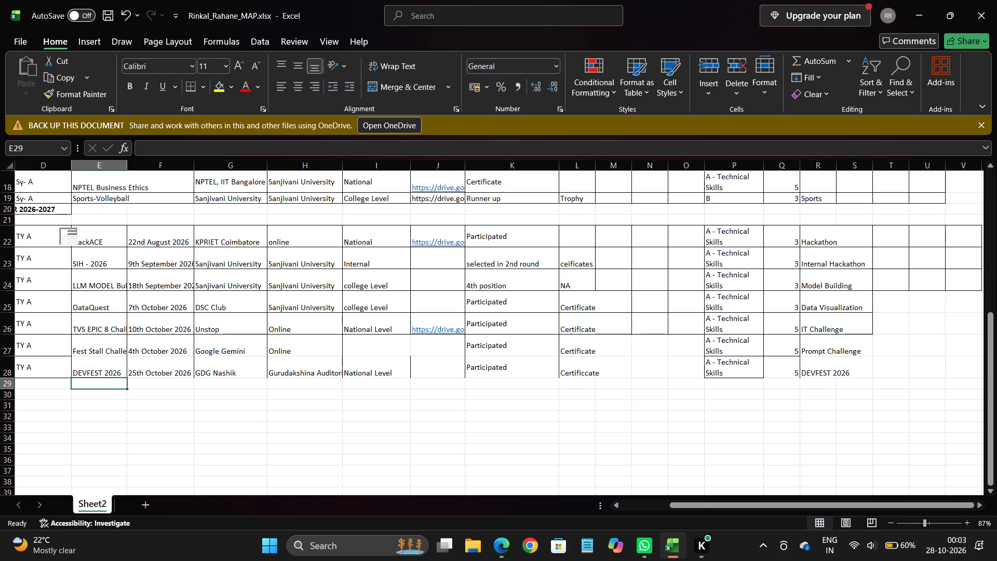
# Review the earlier rows and open the certificate proof link in J14 for the AI for Sustainability Virtual Internship.
pyautogui.scroll(4, 100, 385)
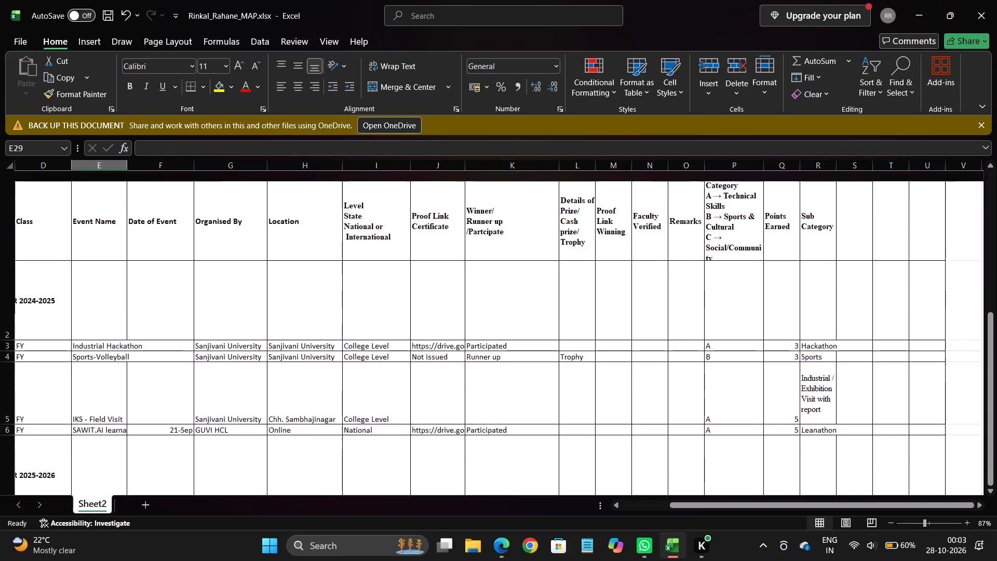
pyautogui.scroll(1, 100, 385)
pyautogui.scroll(-2, 100, 385)
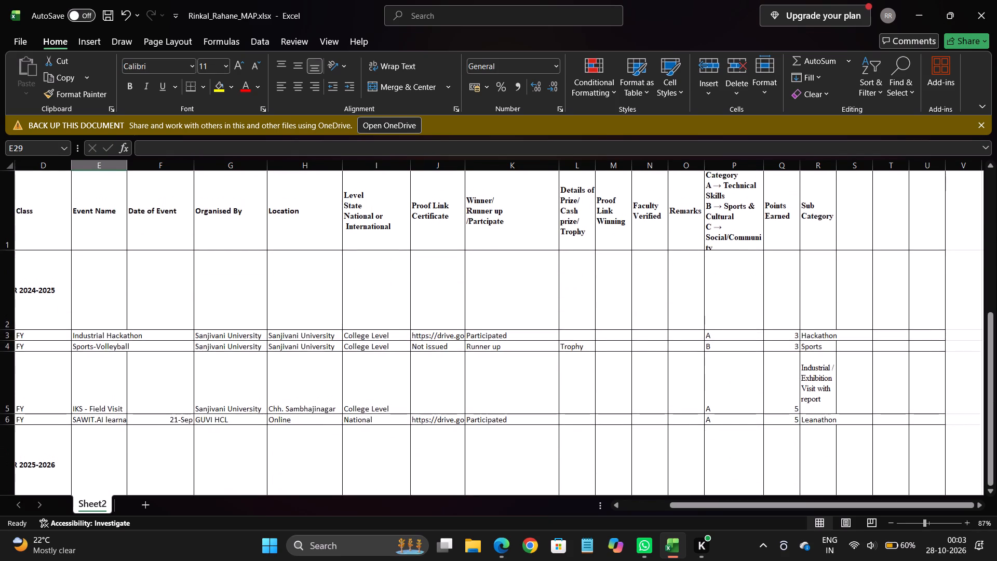
pyautogui.scroll(-2, 100, 385)
pyautogui.hscroll(1, 100, 385)
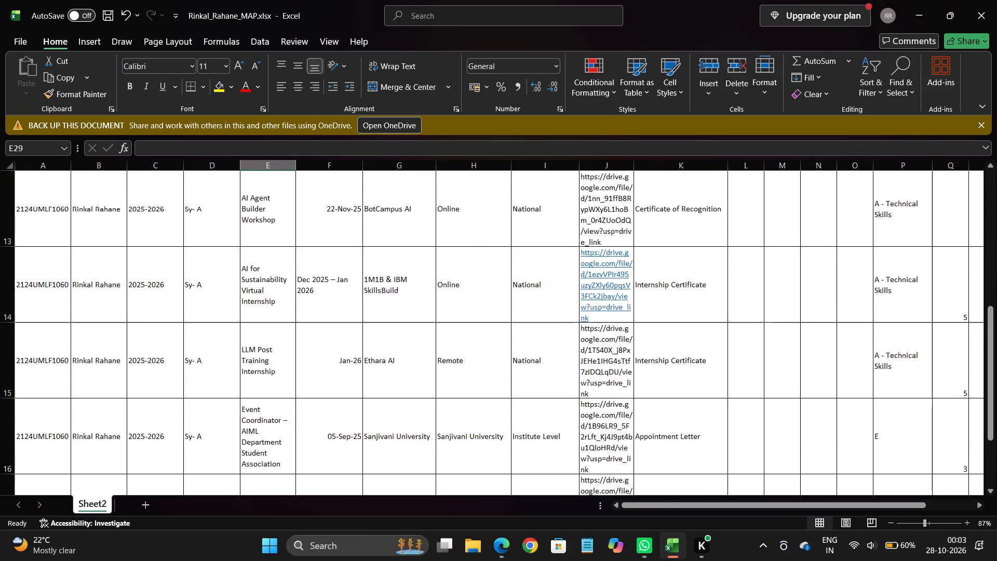
pyautogui.scroll(1, 100, 385)
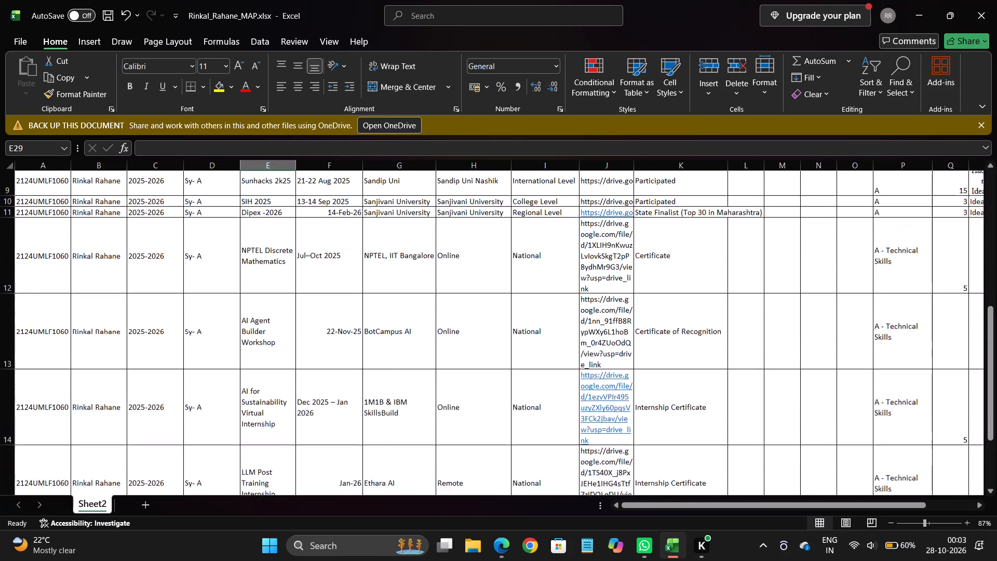
pyautogui.click(591, 442)
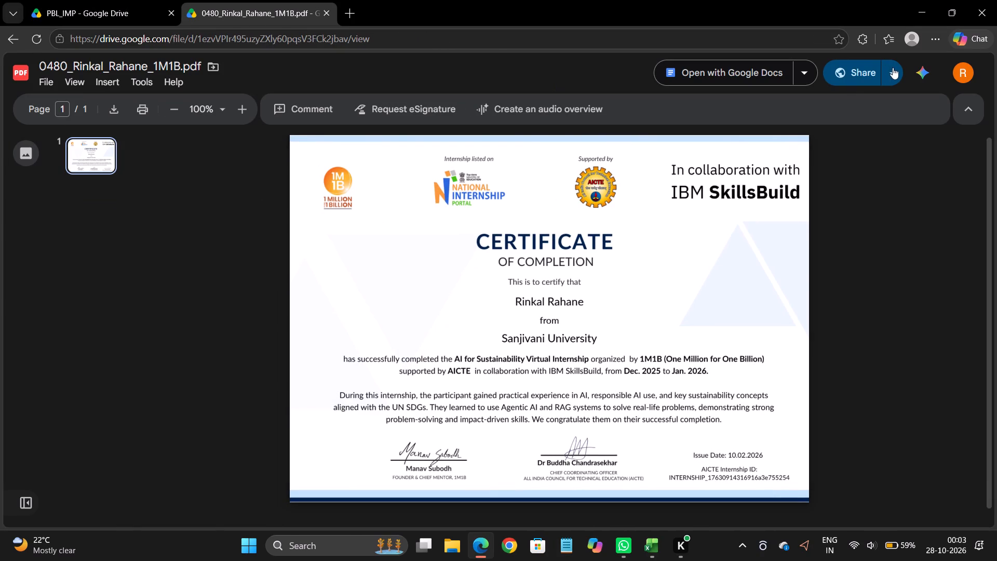
# Check the Drive account, sharing and file options of the internship certificate PDF, and close its browser tab.
pyautogui.click(802, 76)
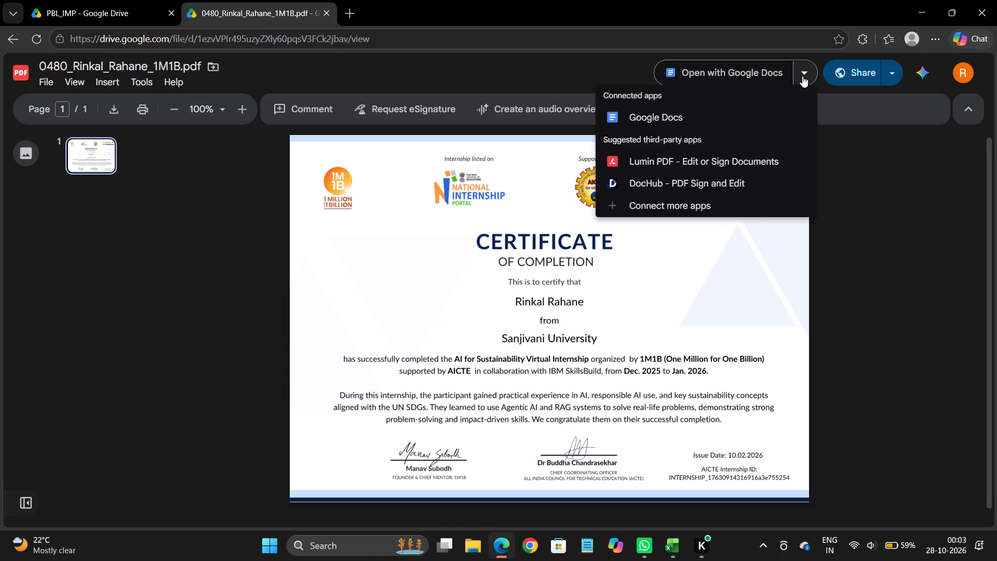
pyautogui.moveTo(802, 76); pyautogui.dragTo(963, 72)
pyautogui.click(963, 72)
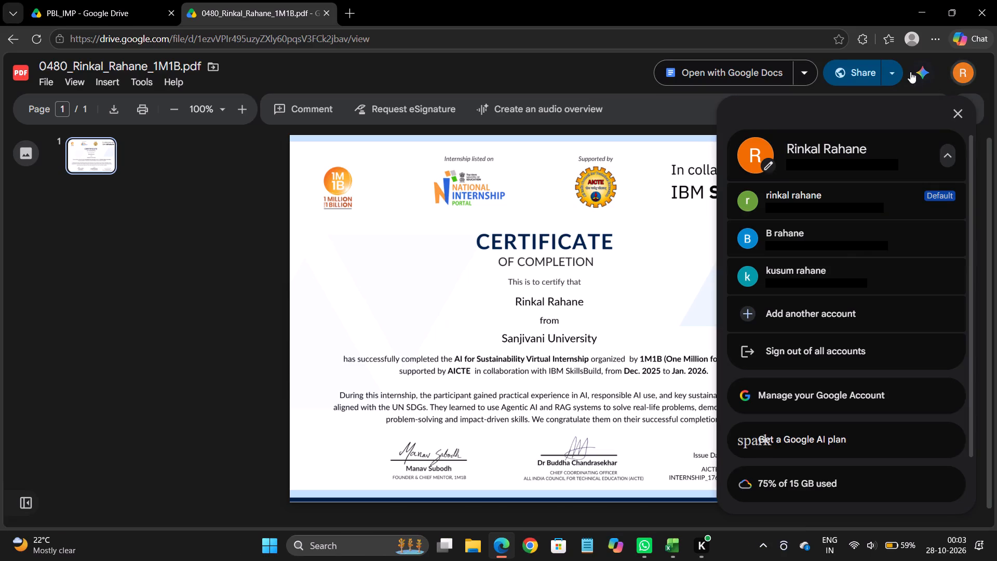
pyautogui.click(900, 72)
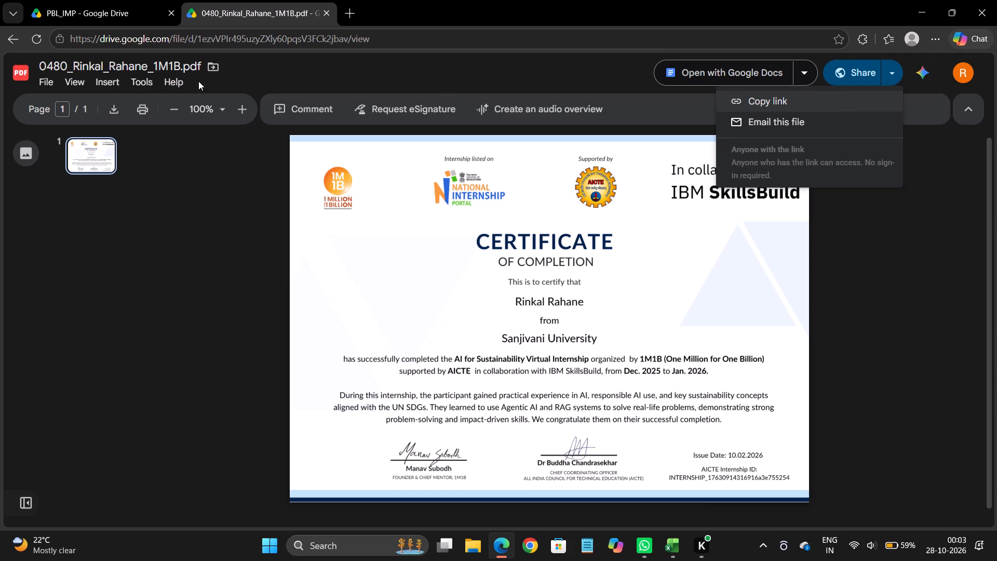
pyautogui.click(48, 80)
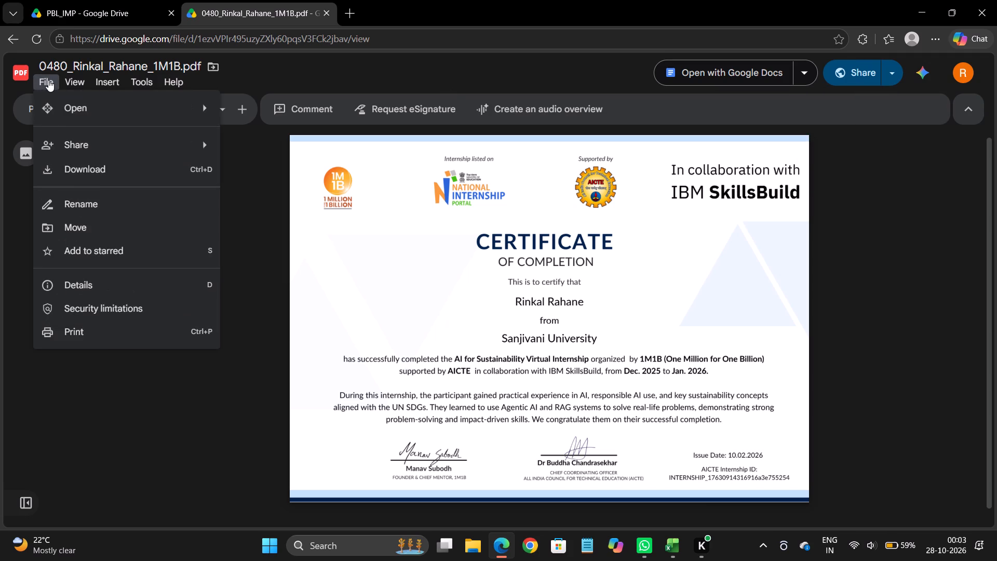
pyautogui.click(48, 80)
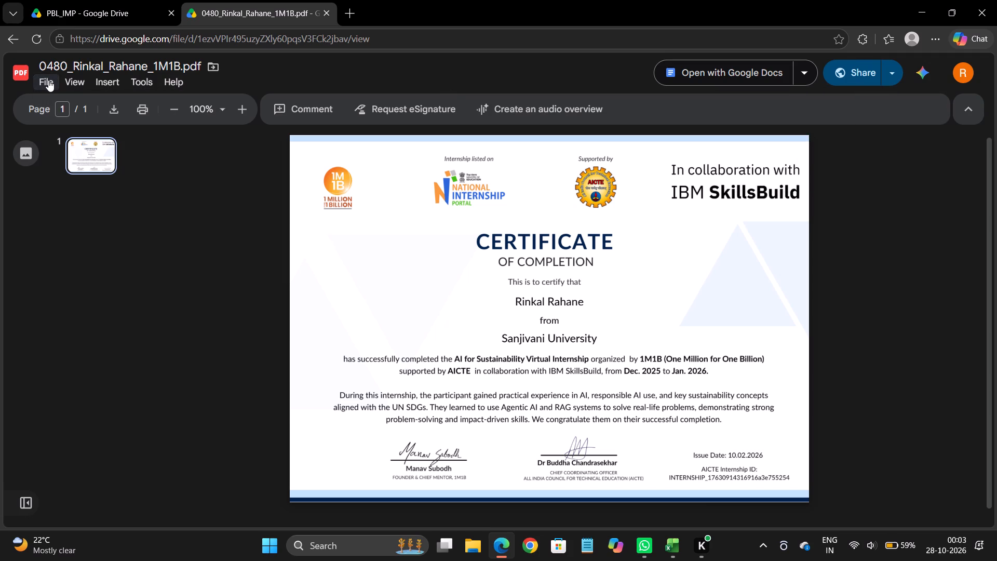
pyautogui.click(12, 34)
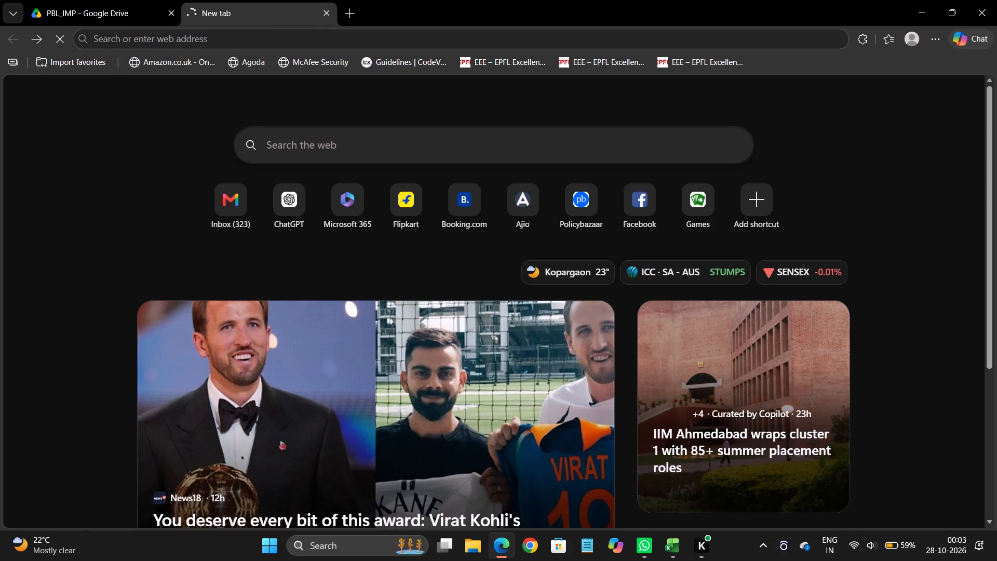
pyautogui.click(329, 11)
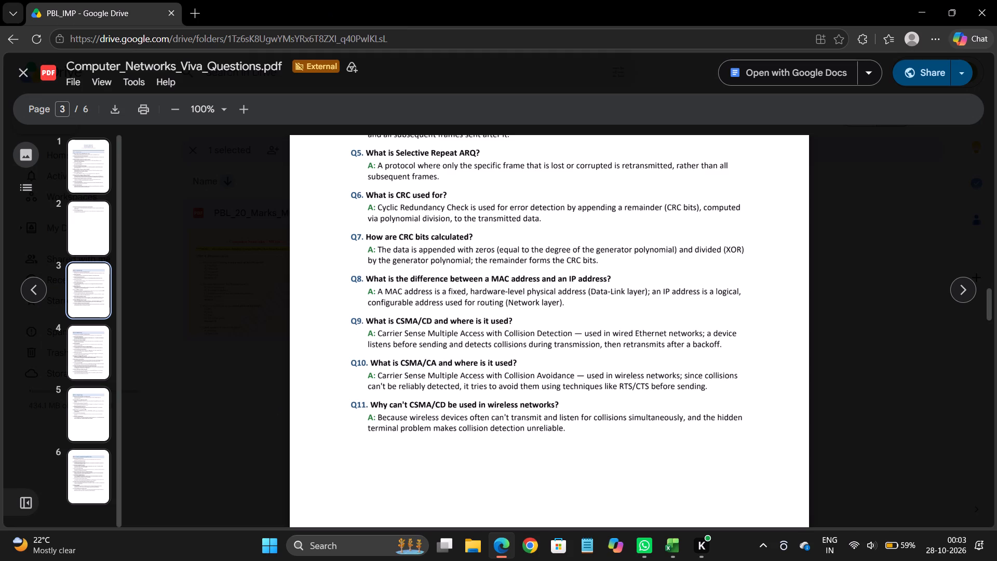
# Return to the Excel activity sheet and copy the certificate proof link of the 2024-2025 Industrial Hackathon entry in J3.
pyautogui.click(673, 551)
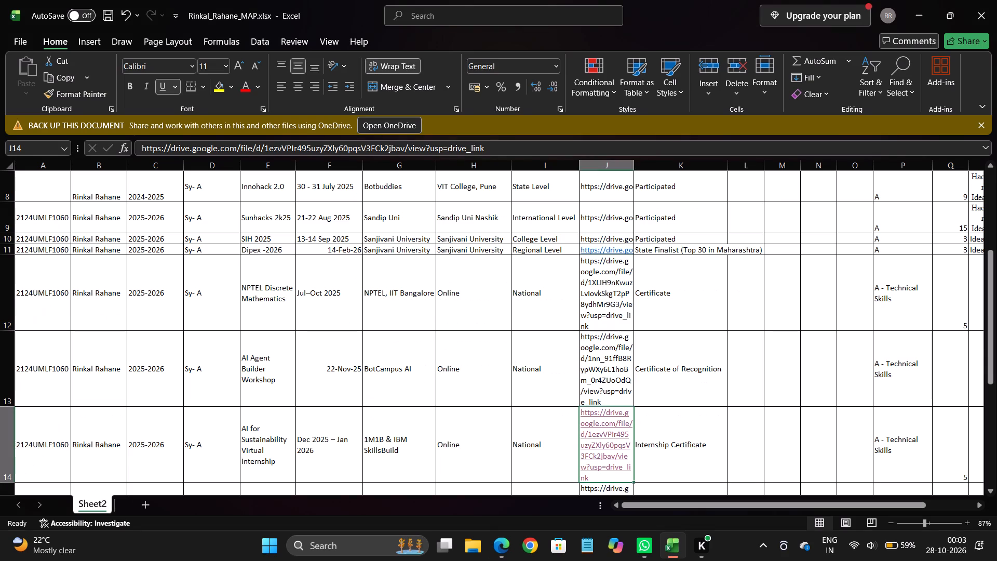
pyautogui.scroll(3, 599, 386)
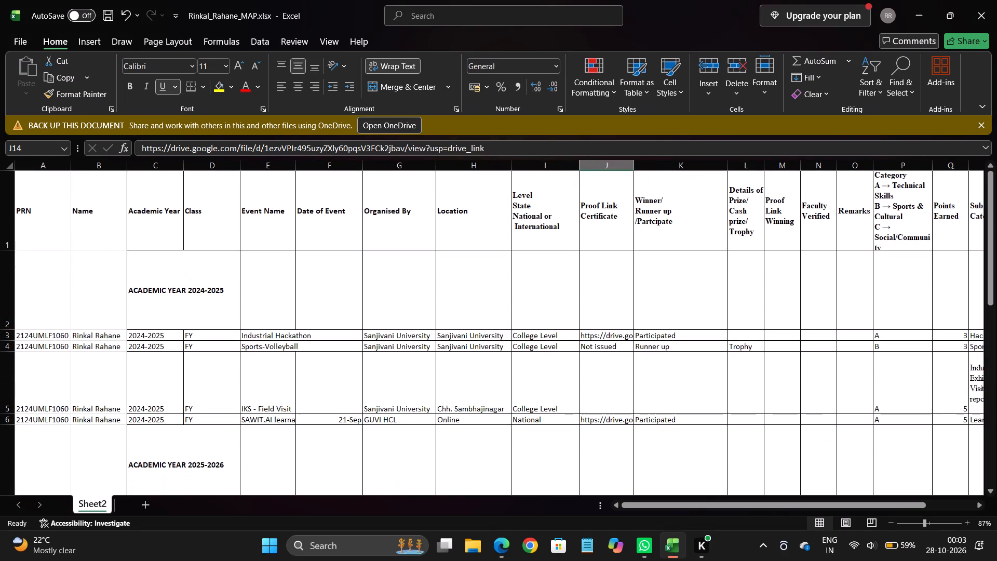
pyautogui.click(599, 335)
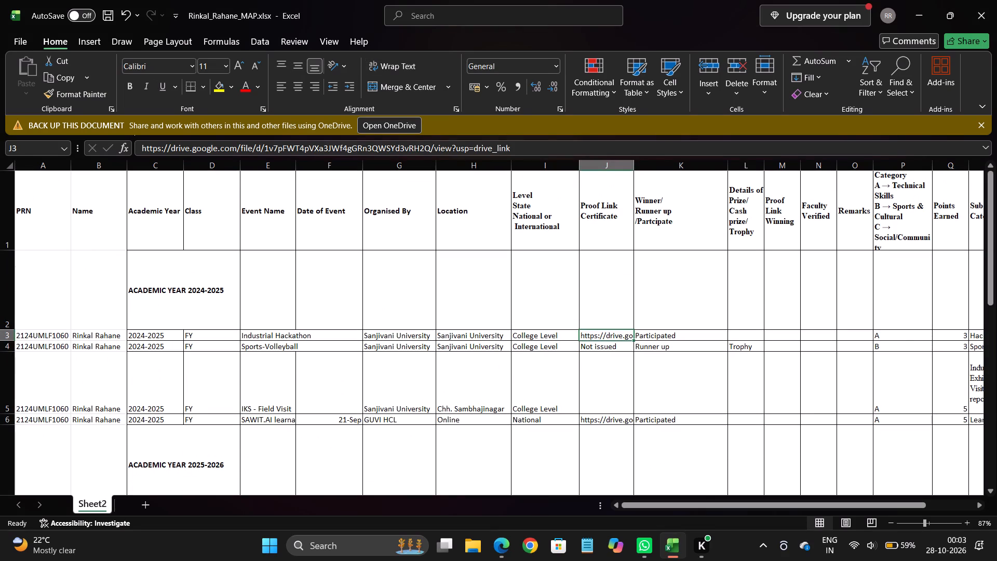
pyautogui.doubleClick(599, 335)
pyautogui.tripleClick(599, 335)
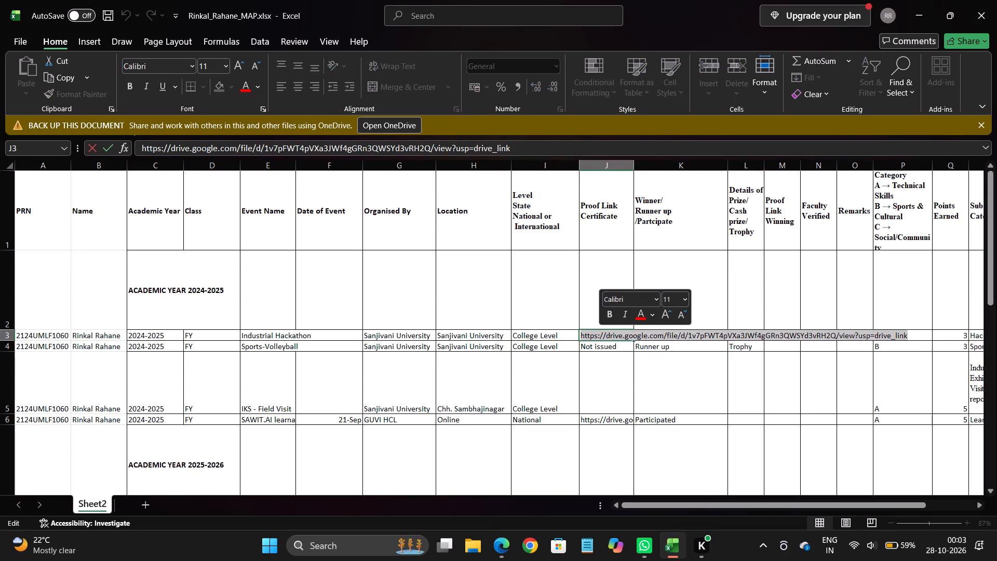
pyautogui.hotkey('ctrl', 'c')
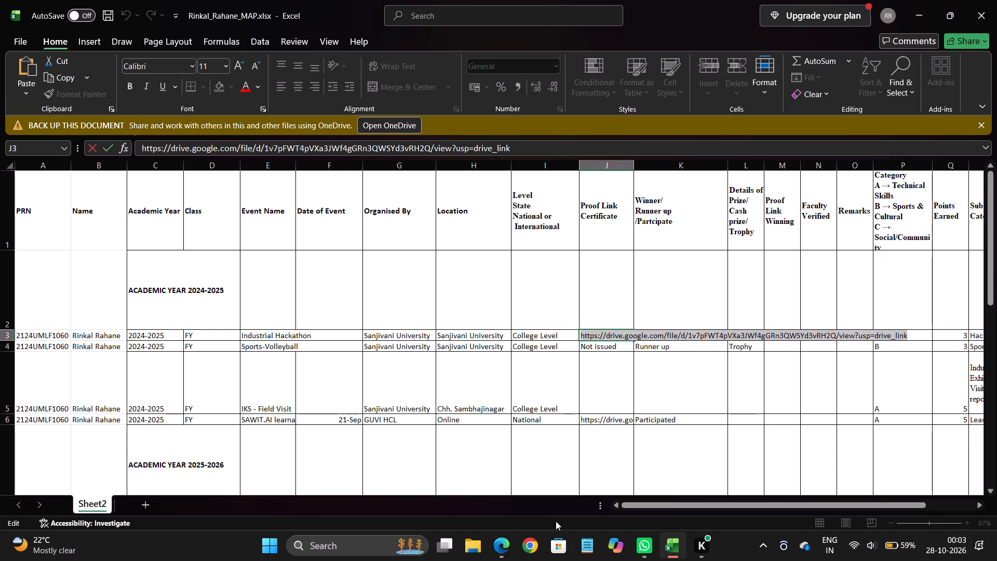
# Open the copied proof link in Chrome with the sanjivani.edu.in profile, view the hackathon certificate, and close the browser window.
pyautogui.click(529, 546)
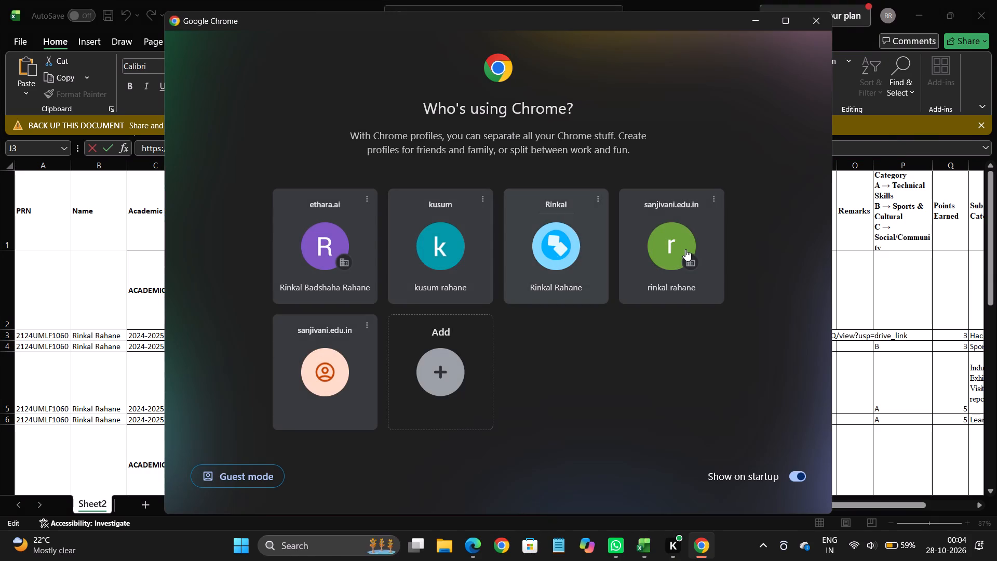
pyautogui.click(685, 249)
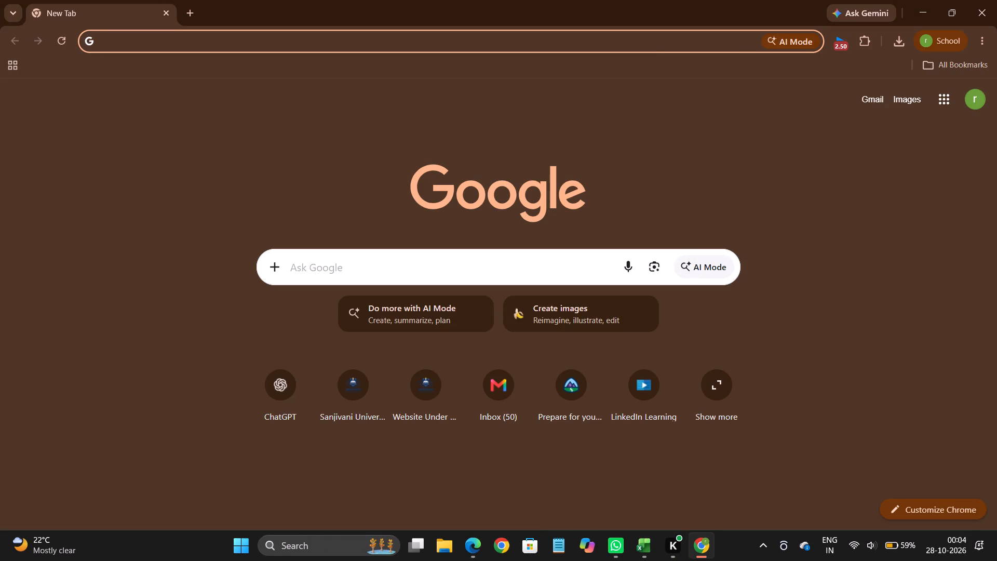
pyautogui.click(456, 267)
pyautogui.hotkey('ctrl', 'v')
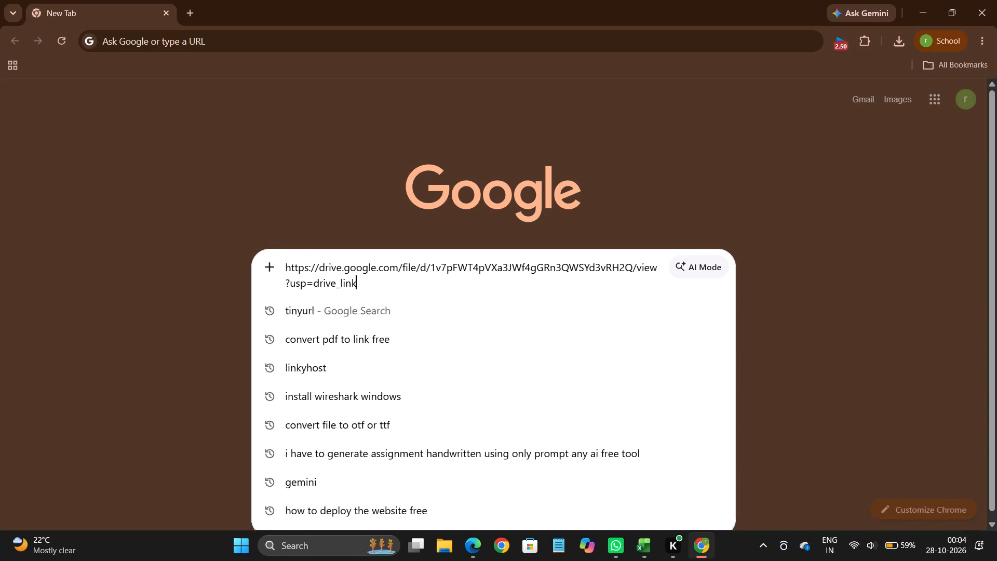
pyautogui.press('Return')
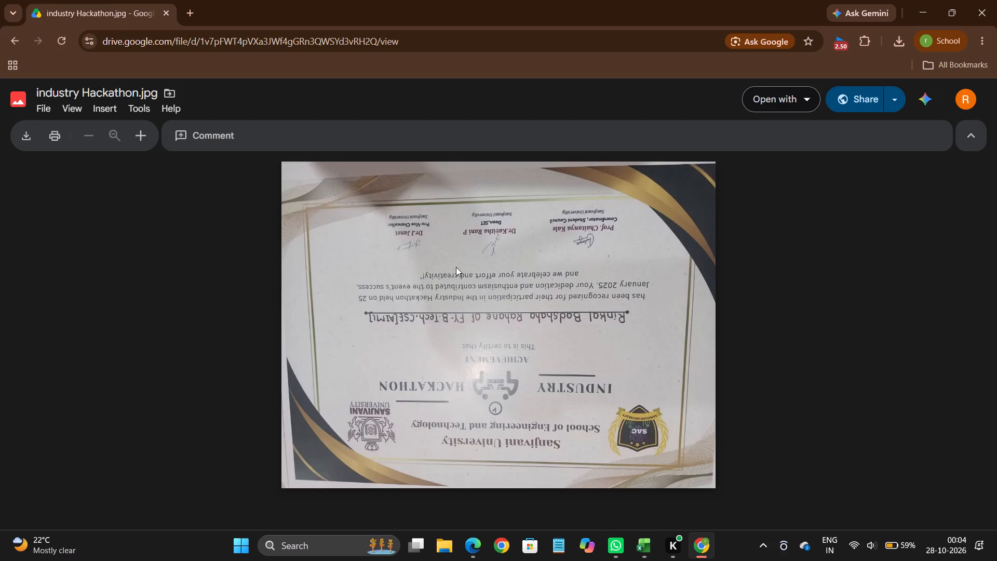
pyautogui.click(996, 0)
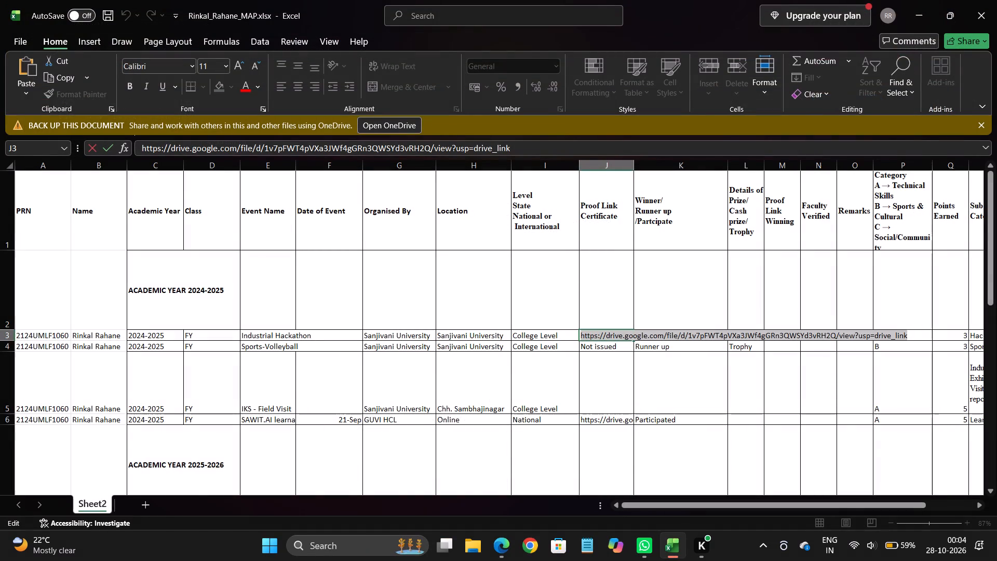
# Look over the proof link column for the 2026-2027 entries in rows 22 to 28, and switch to the Drive window in Edge.
pyautogui.scroll(-4, 753, 343)
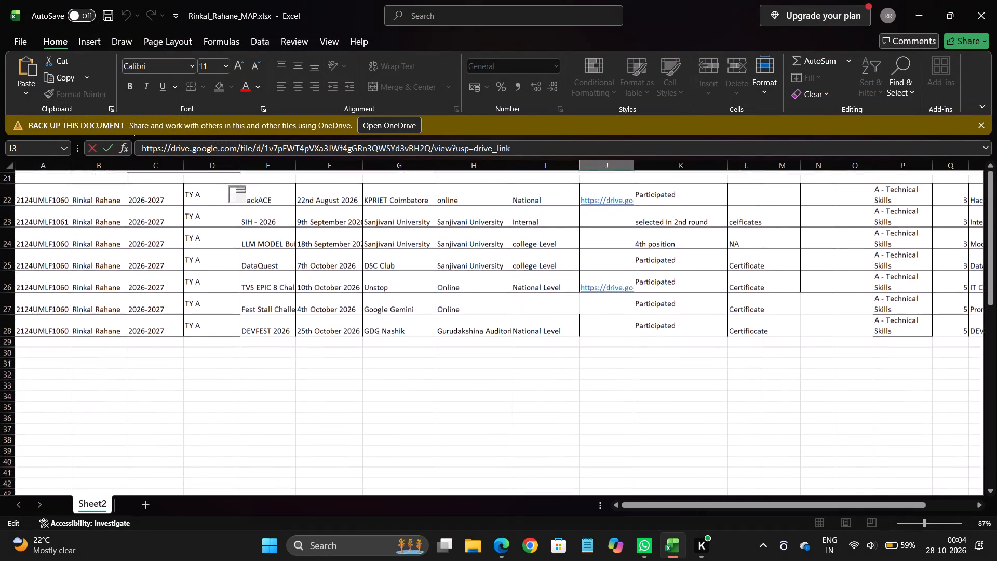
pyautogui.scroll(2, 753, 343)
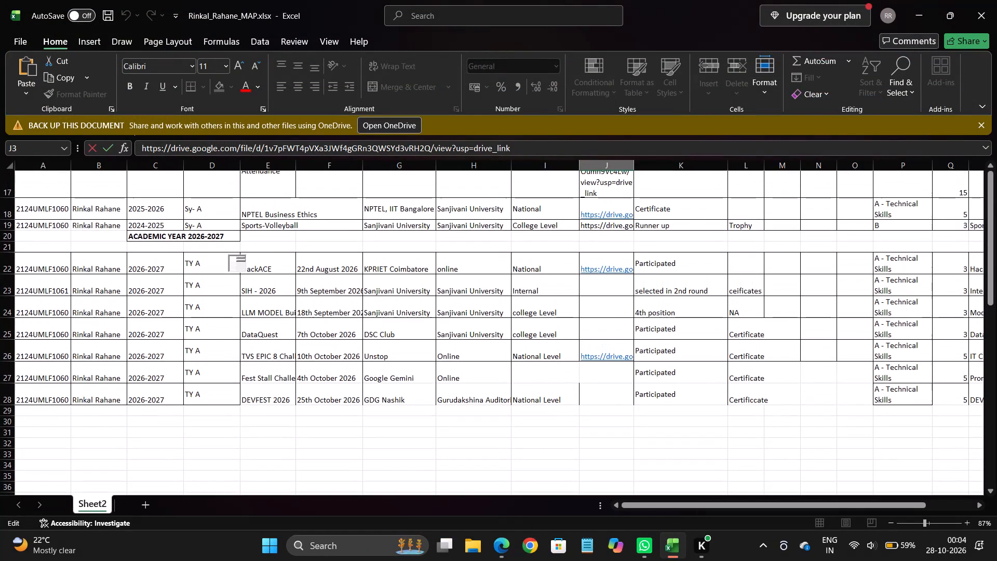
pyautogui.click(496, 546)
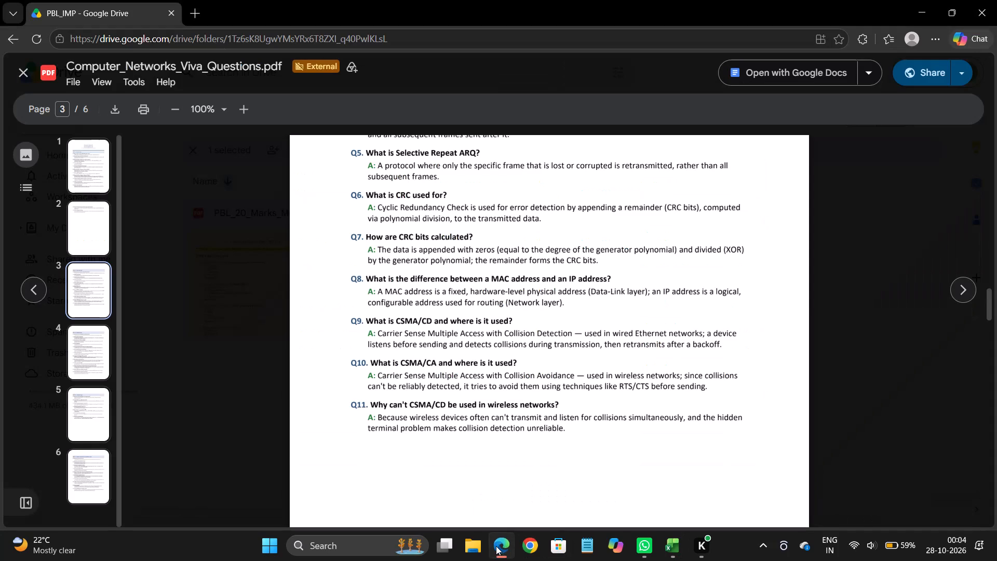
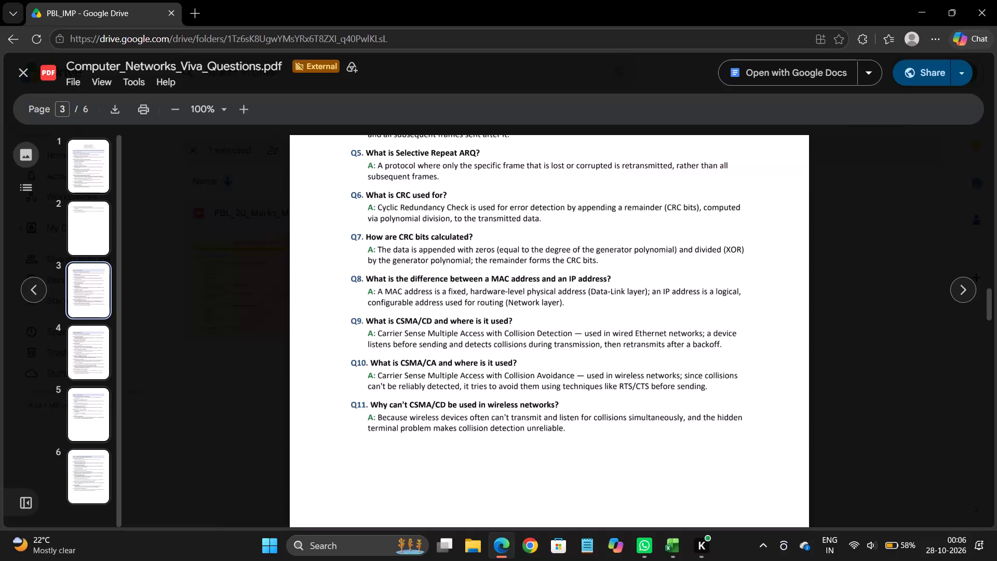
# Read page 3 of the Computer_Networks_Viva_Questions PDF, from the ARQ questions through Q11 to the start of Unit III.
pyautogui.scroll(1, 568, 418)
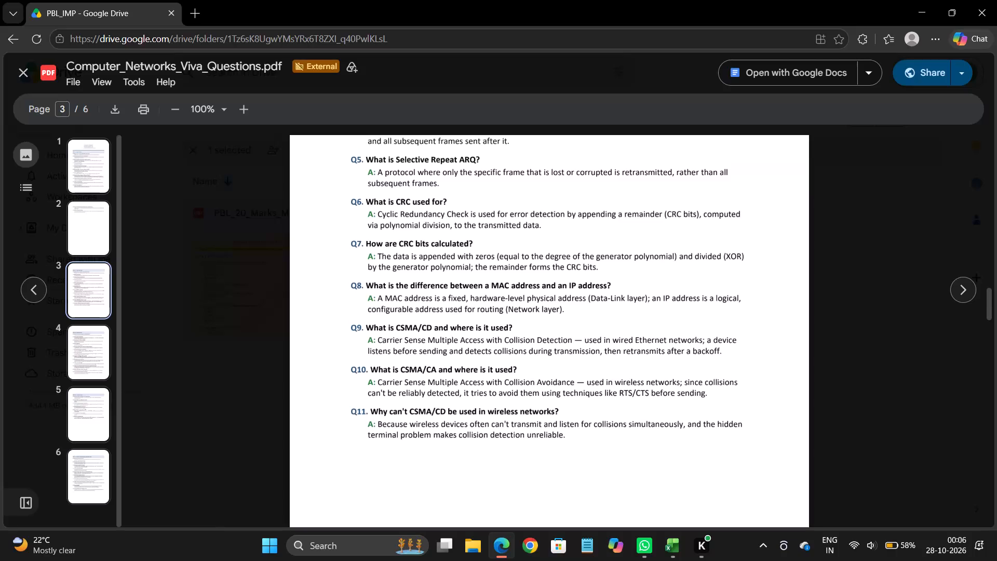
pyautogui.scroll(1, 568, 418)
pyautogui.scroll(-1, 568, 418)
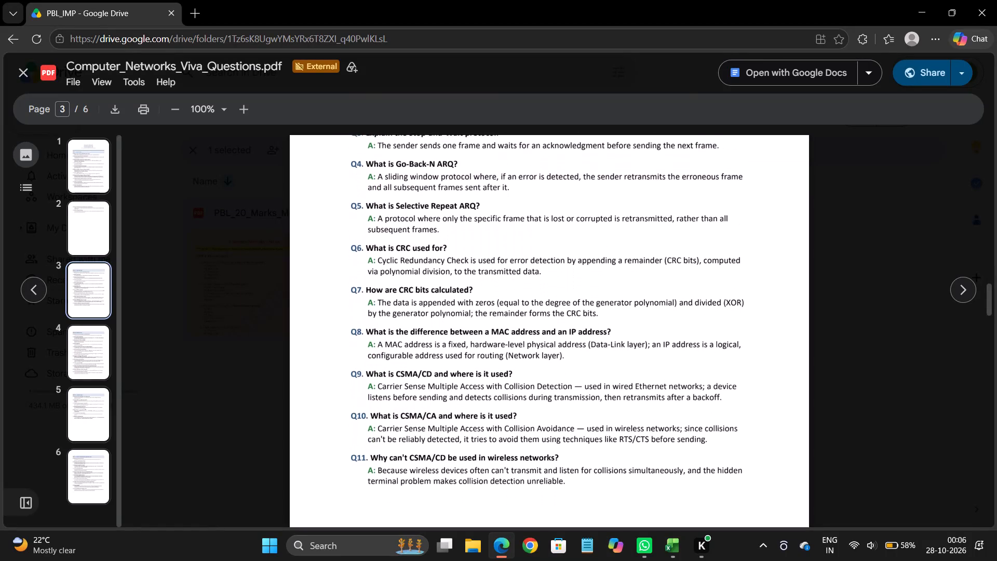
pyautogui.scroll(-3, 568, 418)
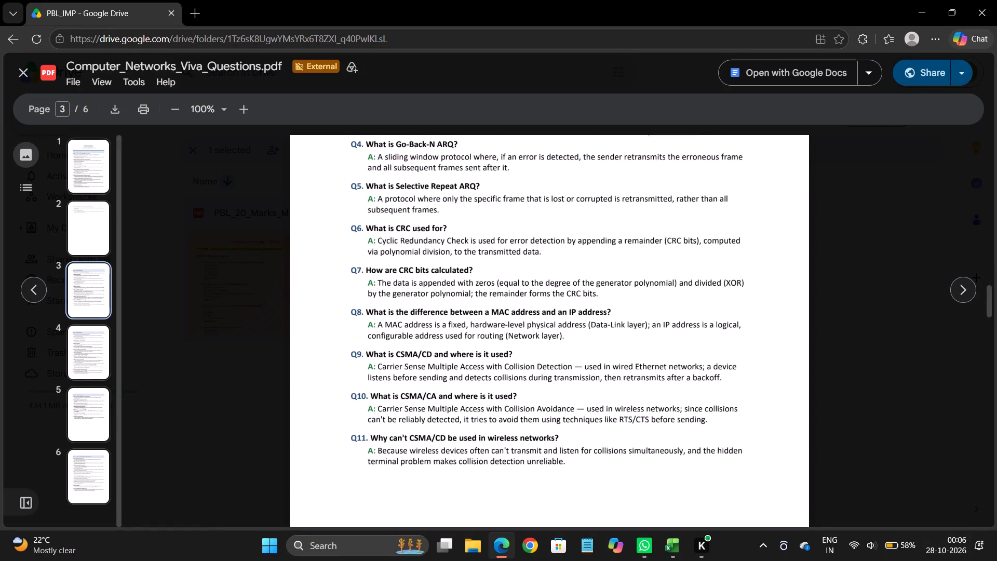
pyautogui.scroll(-1, 568, 418)
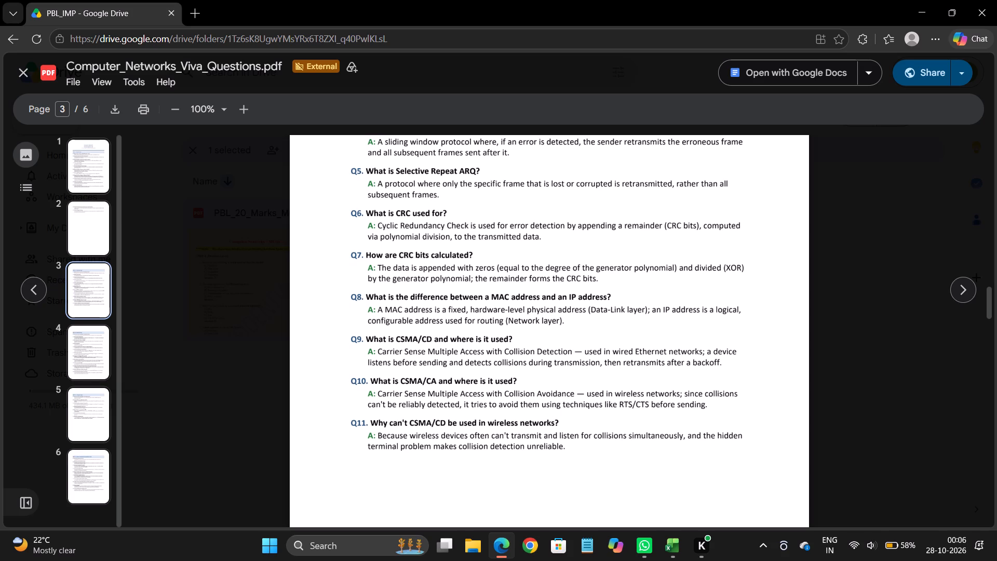
pyautogui.scroll(-1, 568, 418)
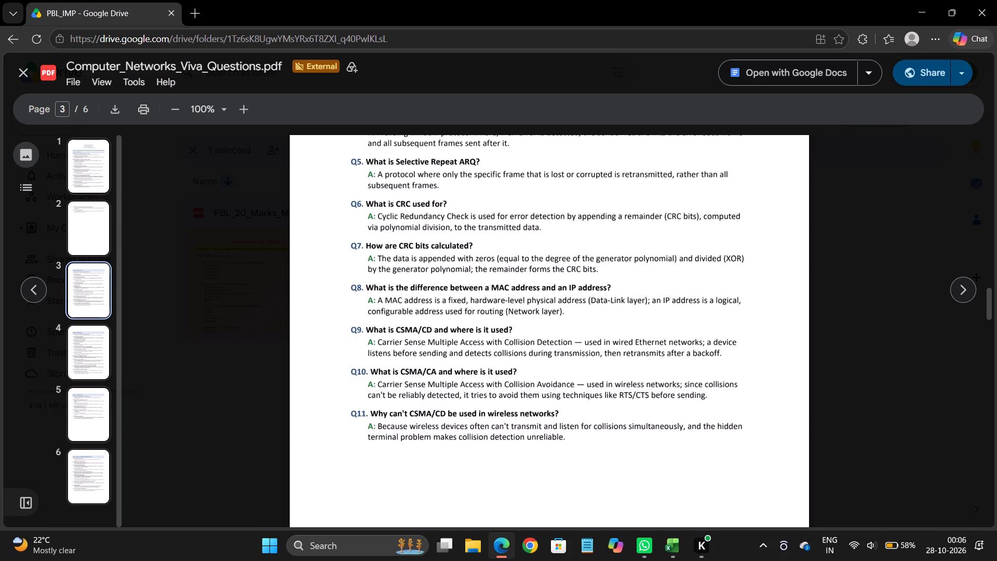
pyautogui.scroll(-2, 568, 418)
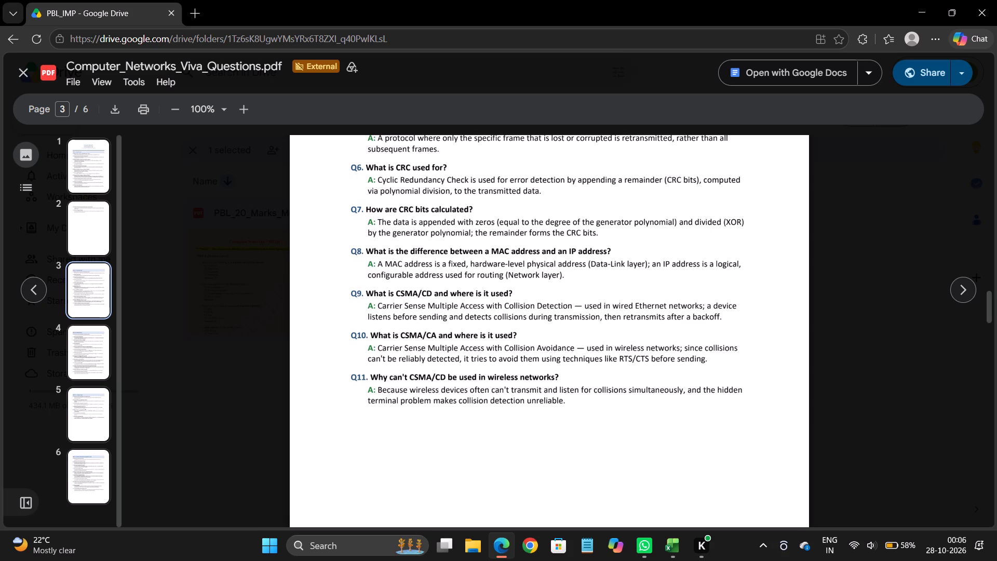
pyautogui.scroll(-1, 568, 418)
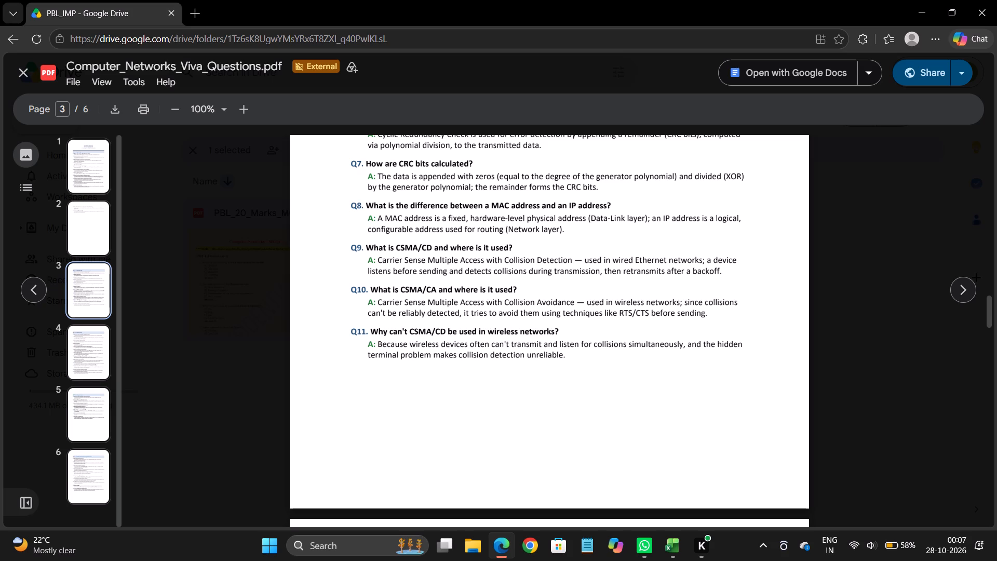
pyautogui.scroll(-1, 568, 418)
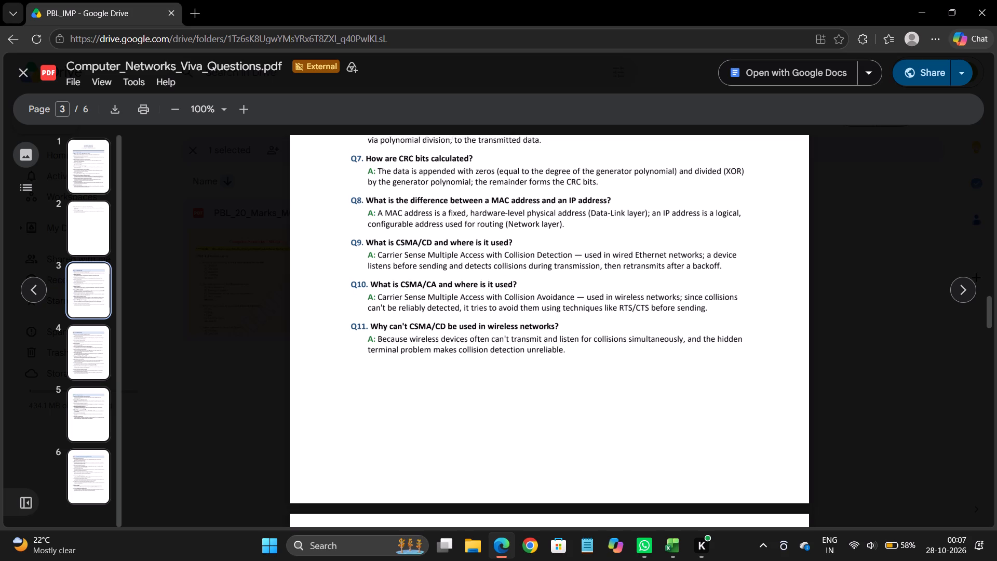
pyautogui.scroll(-1, 568, 418)
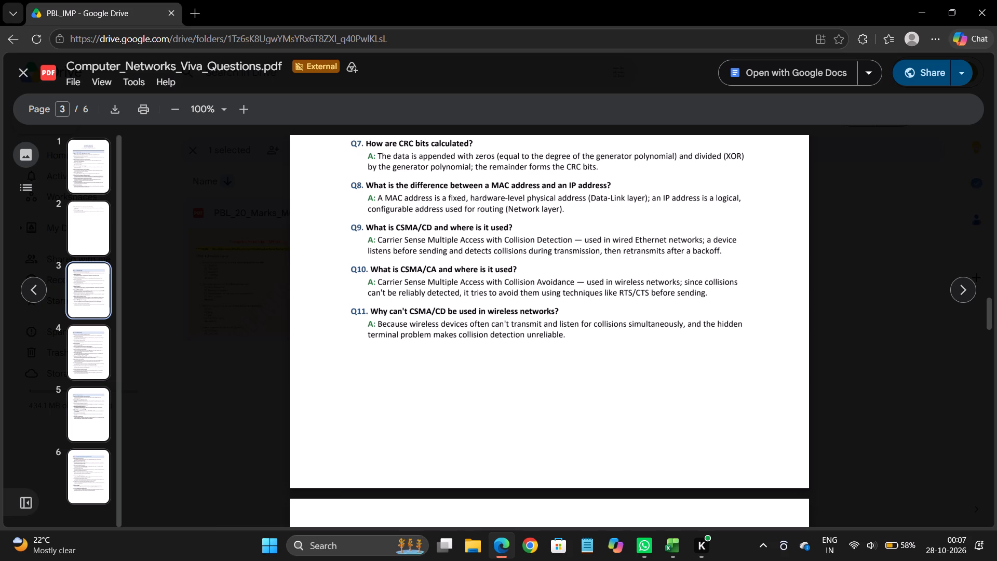
pyautogui.scroll(-1, 568, 418)
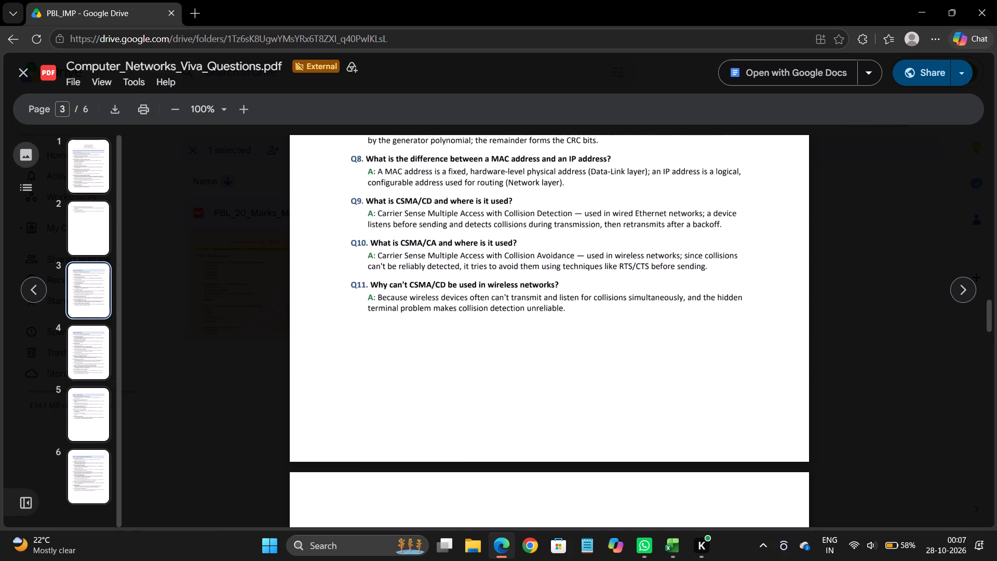
pyautogui.scroll(-2, 568, 418)
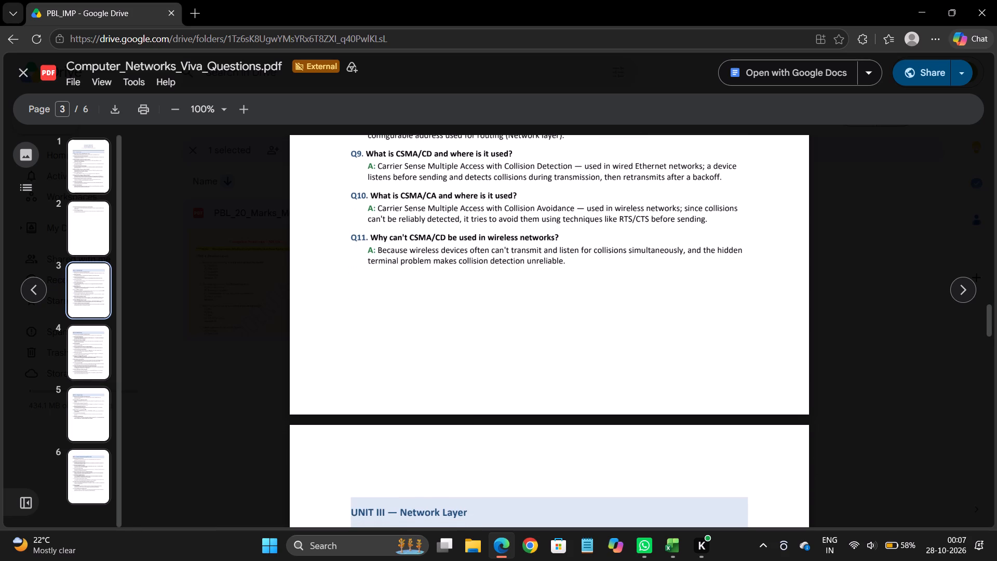
pyautogui.scroll(-2, 568, 418)
# Read the UNIT III — Network Layer questions Q1 to Q13 on page 4, covering IP addressing, routing, ARP and NAT.
pyautogui.scroll(-1, 568, 418)
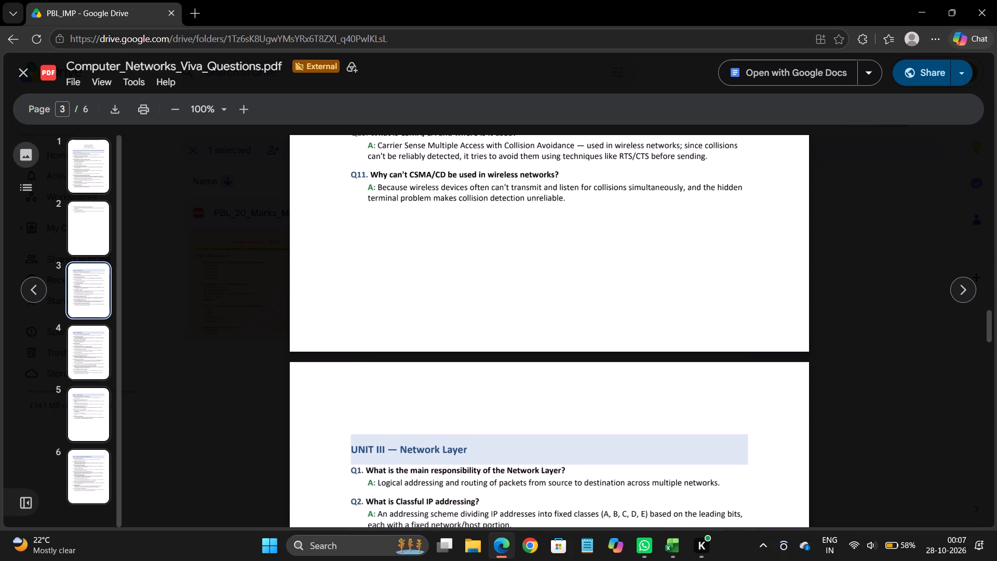
pyautogui.scroll(-1, 568, 418)
pyautogui.scroll(1, 568, 418)
pyautogui.scroll(-1, 564, 405)
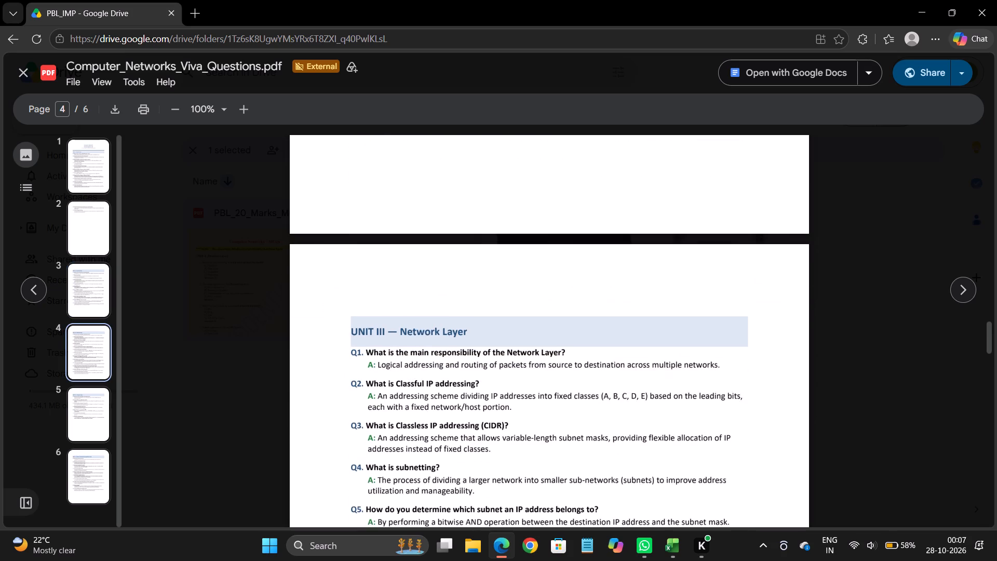
pyautogui.scroll(-3, 565, 400)
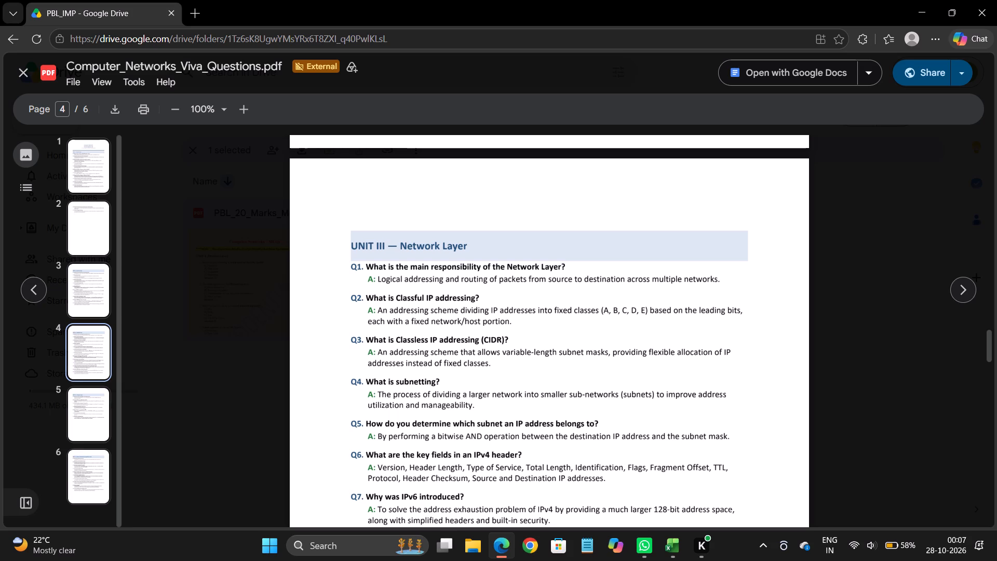
pyautogui.scroll(-1, 565, 400)
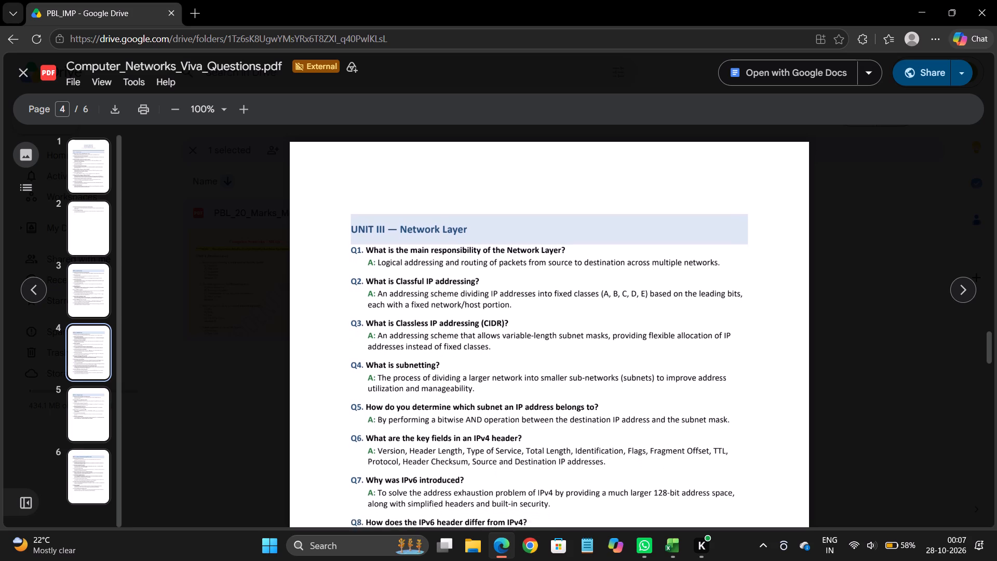
pyautogui.scroll(-3, 565, 400)
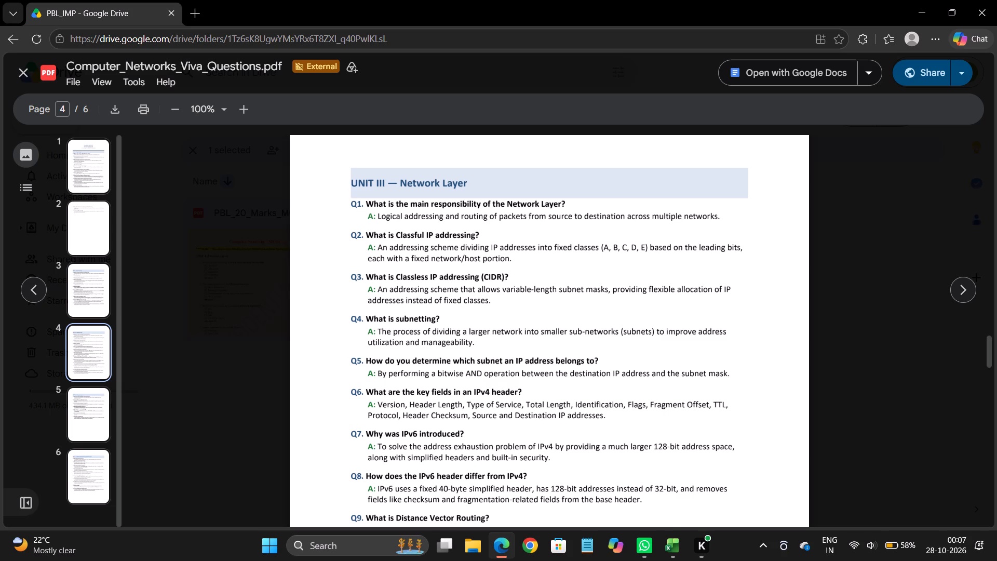
pyautogui.scroll(-1, 565, 400)
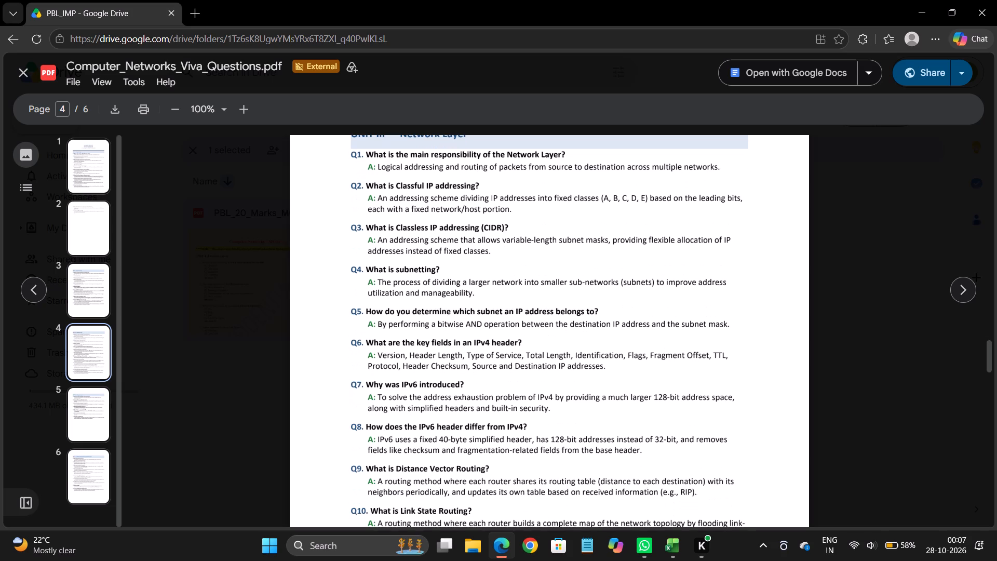
pyautogui.scroll(-1, 565, 400)
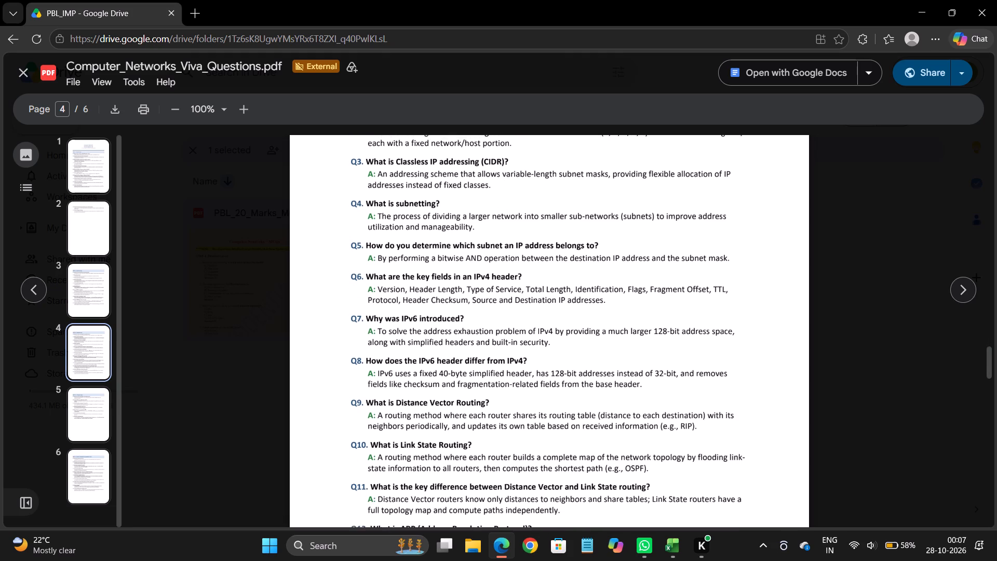
pyautogui.scroll(-2, 565, 400)
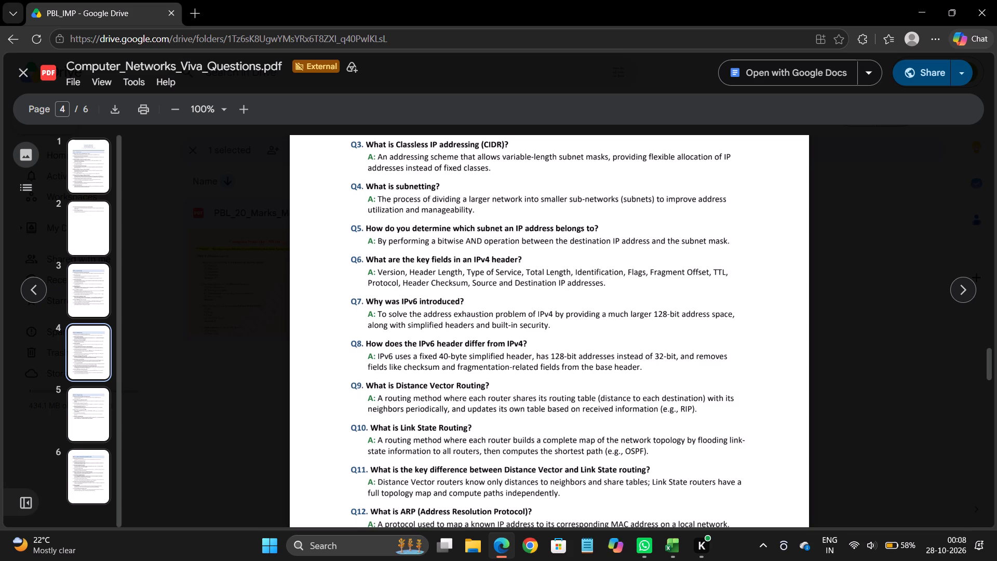
pyautogui.scroll(-1, 581, 367)
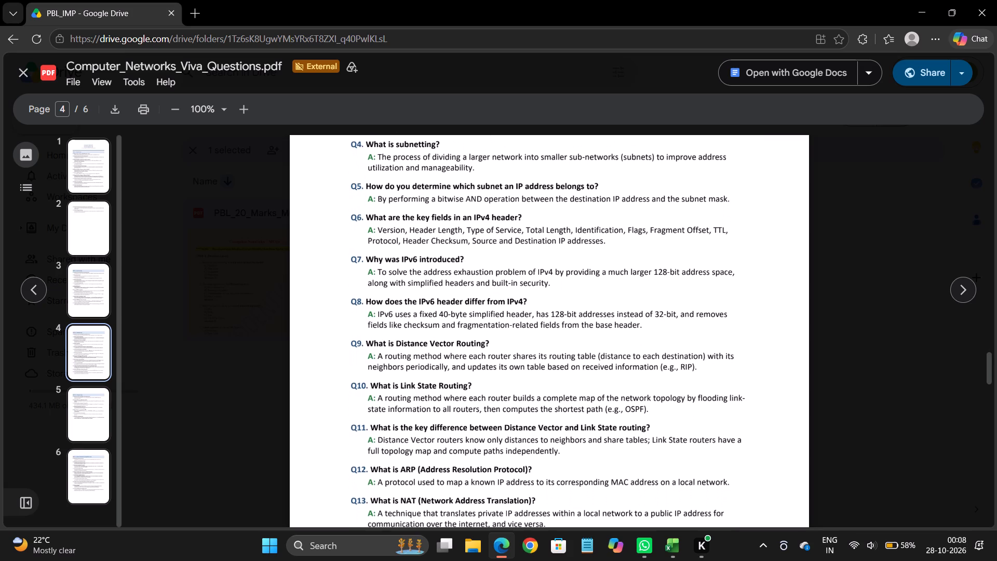
pyautogui.scroll(-1, 582, 366)
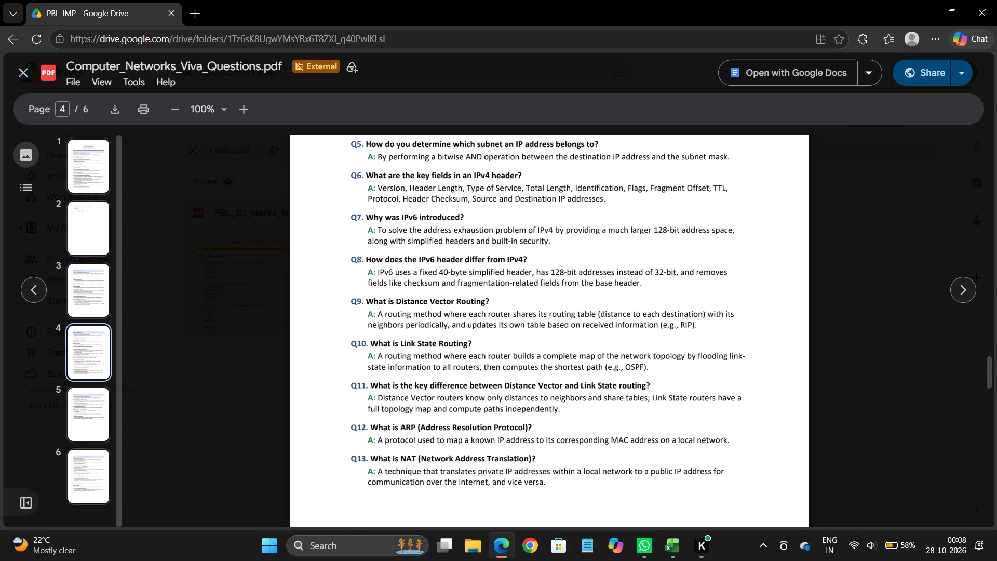
pyautogui.scroll(-2, 582, 366)
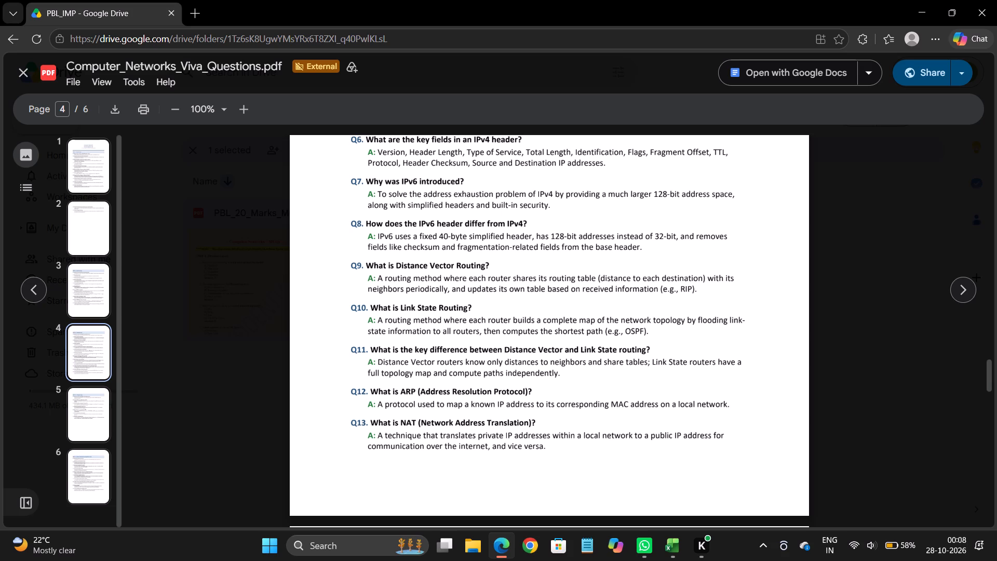
pyautogui.scroll(-1, 582, 365)
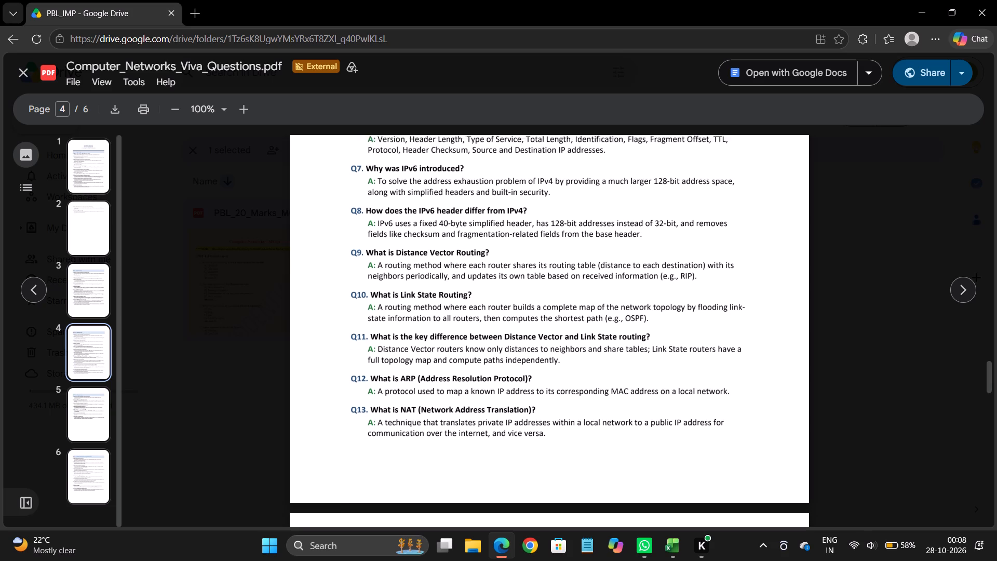
pyautogui.scroll(-2, 582, 365)
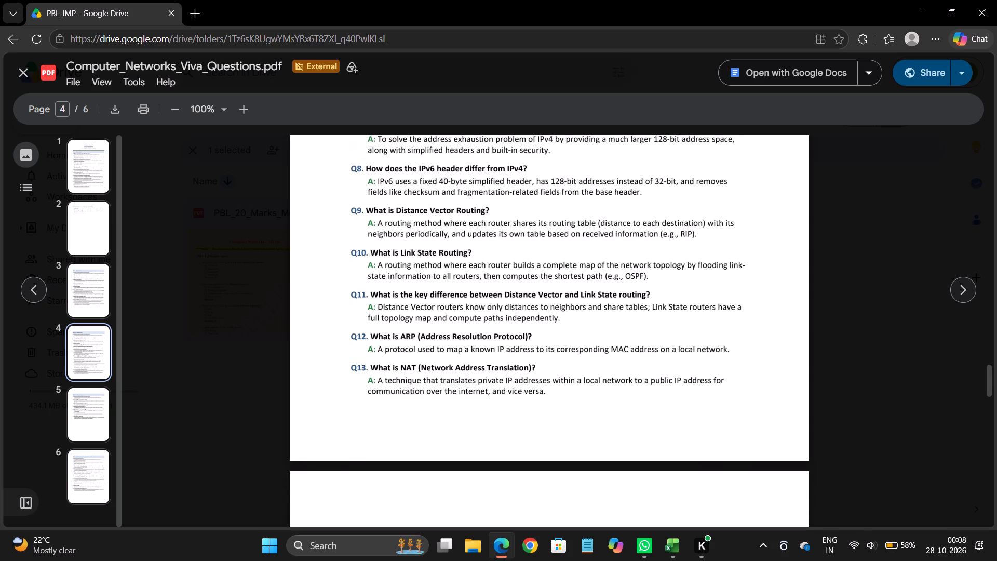
pyautogui.scroll(-1, 582, 365)
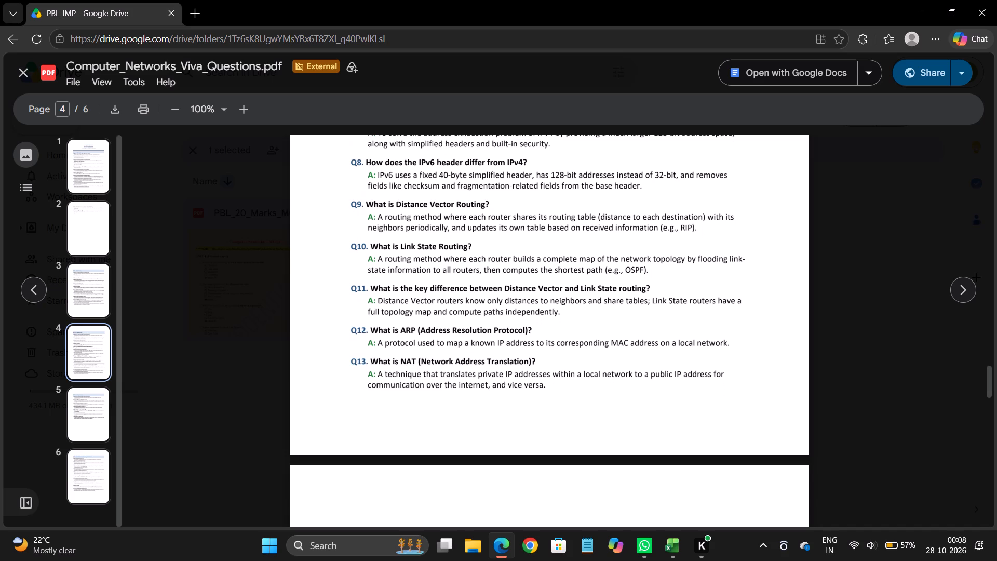
pyautogui.scroll(-1, 582, 365)
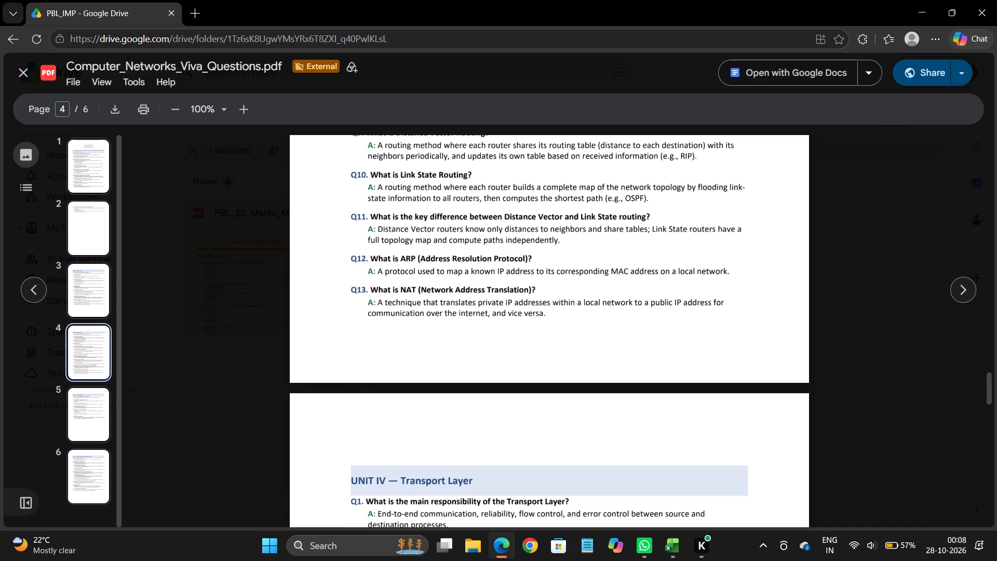
pyautogui.scroll(-2, 582, 365)
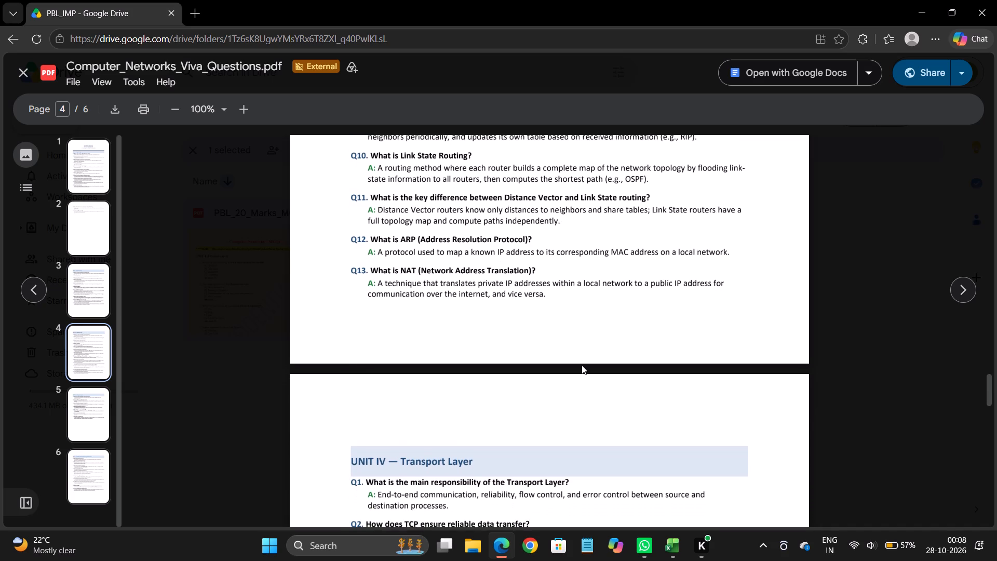
# Read the UNIT IV — Transport Layer questions Q1 to Q7 on page 5, covering TCP, UDP and DNS.
pyautogui.scroll(-1, 582, 365)
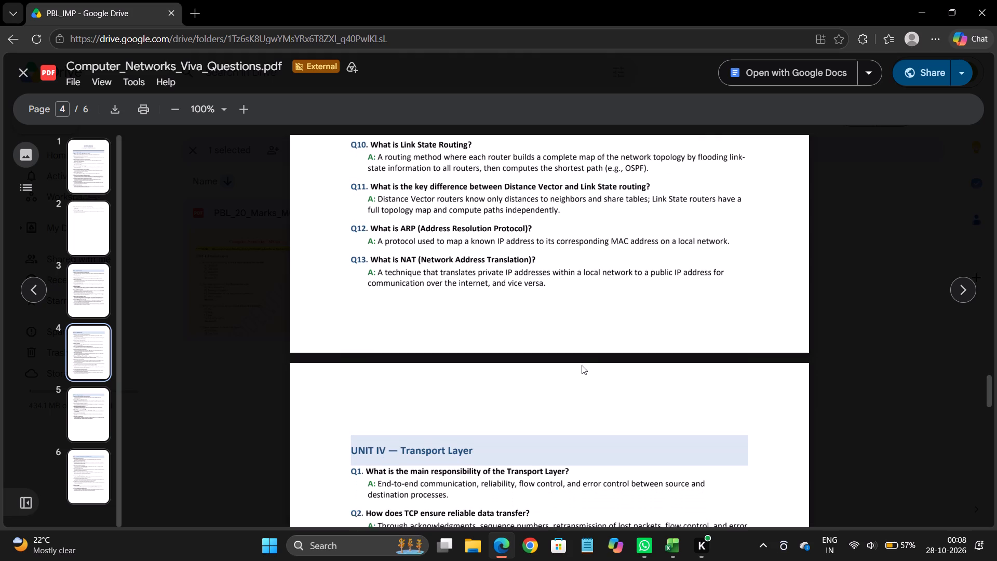
pyautogui.scroll(-2, 582, 365)
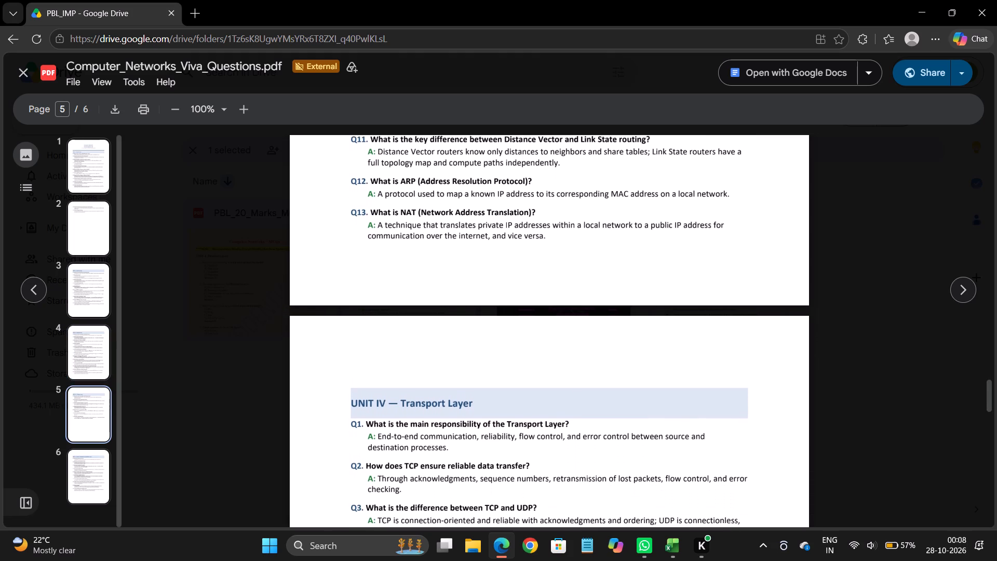
pyautogui.hscroll(4, 599, 336)
pyautogui.scroll(-1, 599, 336)
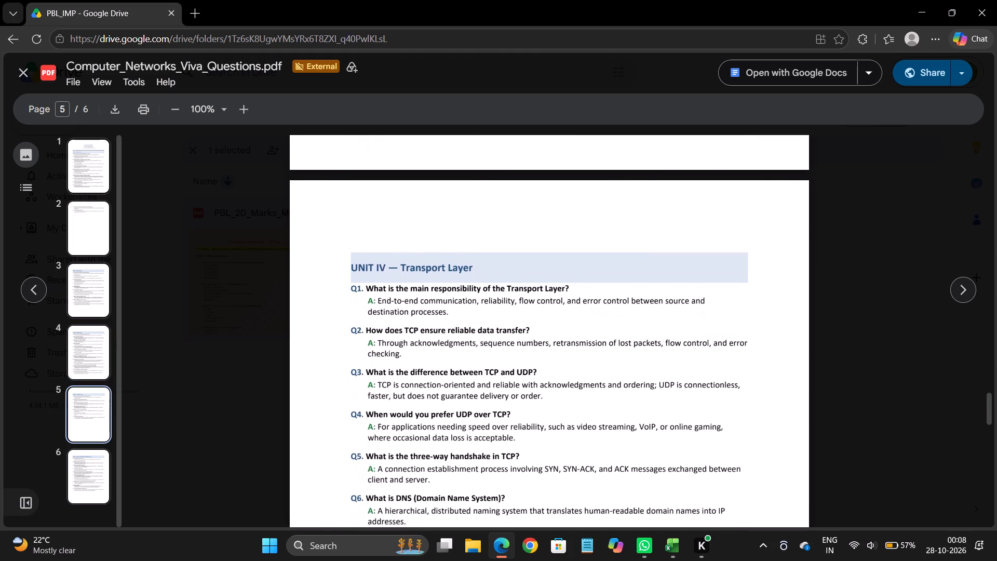
pyautogui.scroll(-3, 599, 336)
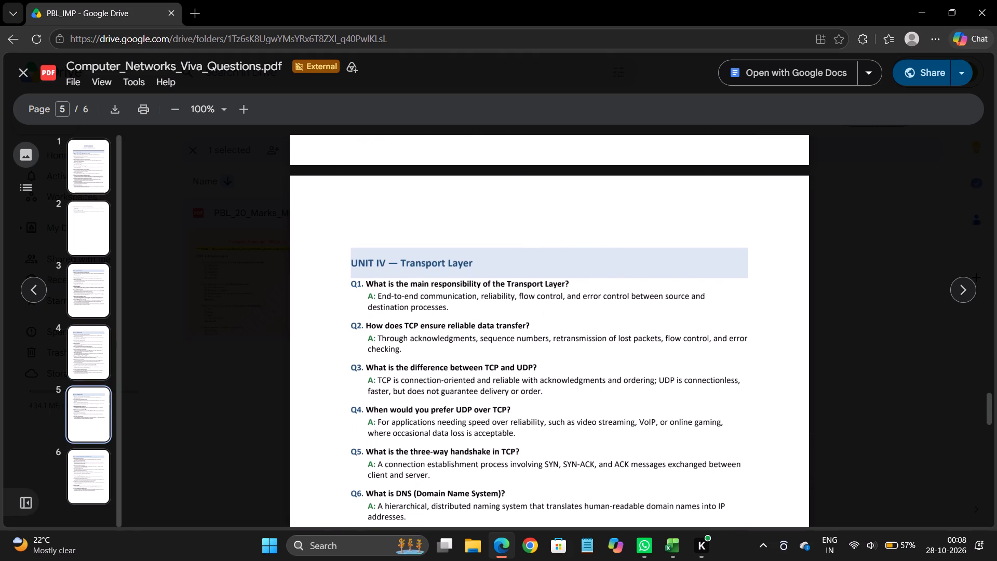
pyautogui.hscroll(1, 599, 336)
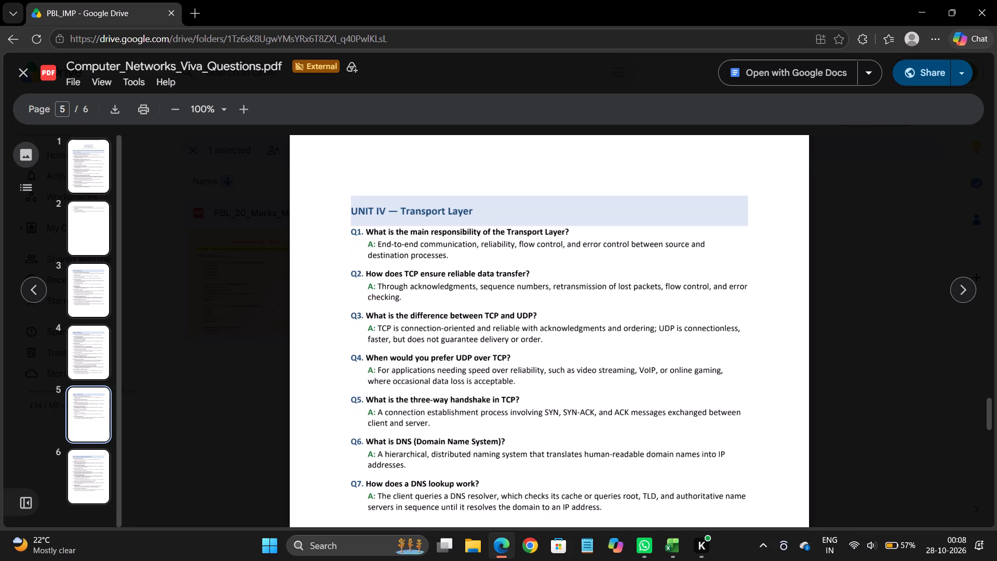
pyautogui.scroll(-1, 626, 312)
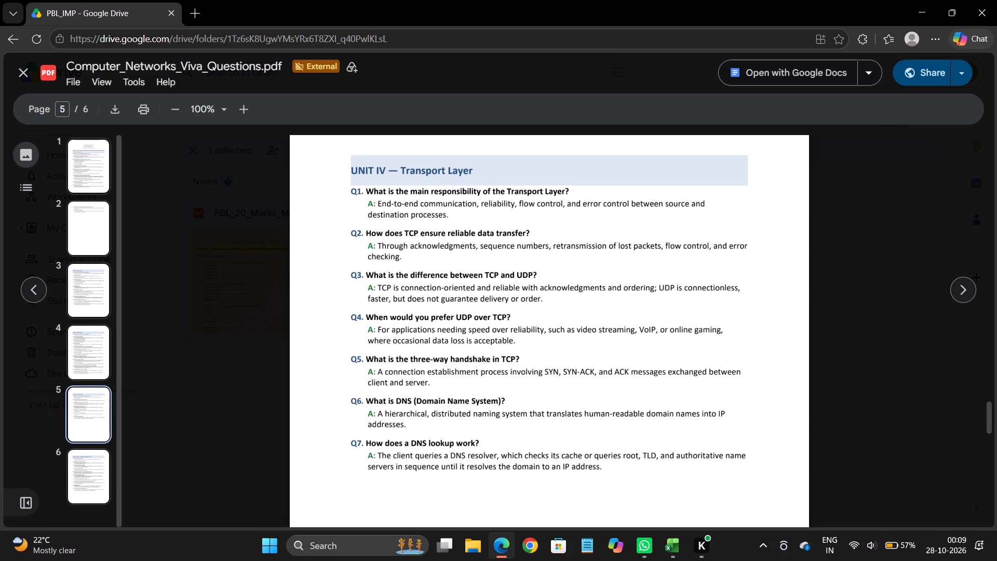
pyautogui.scroll(-1, 638, 300)
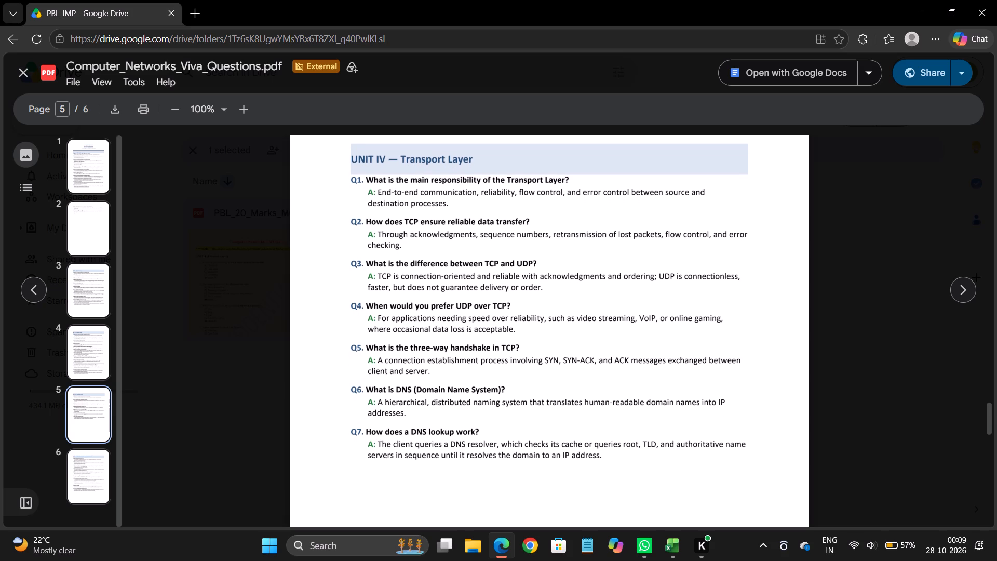
pyautogui.scroll(-5, 638, 300)
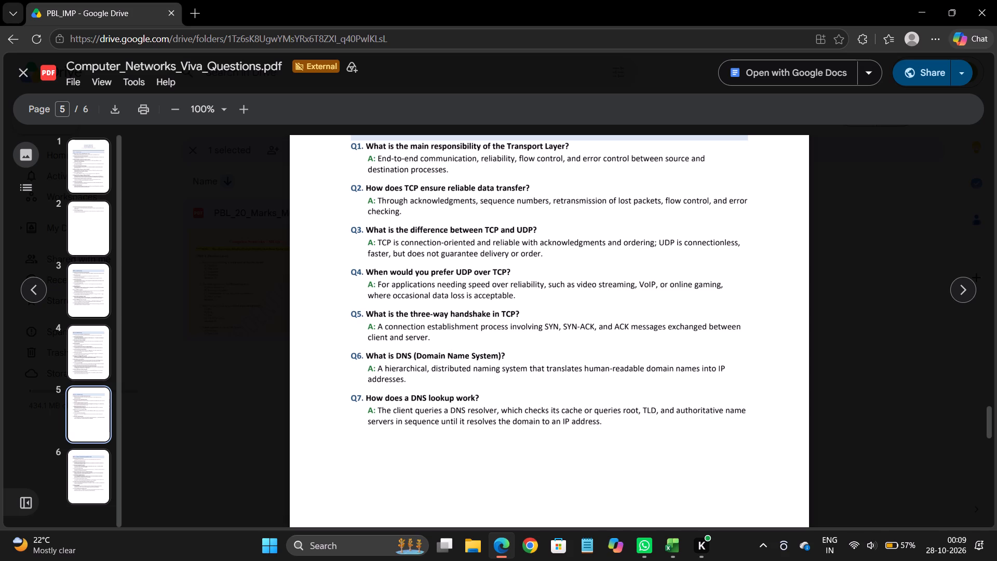
pyautogui.scroll(-1, 638, 300)
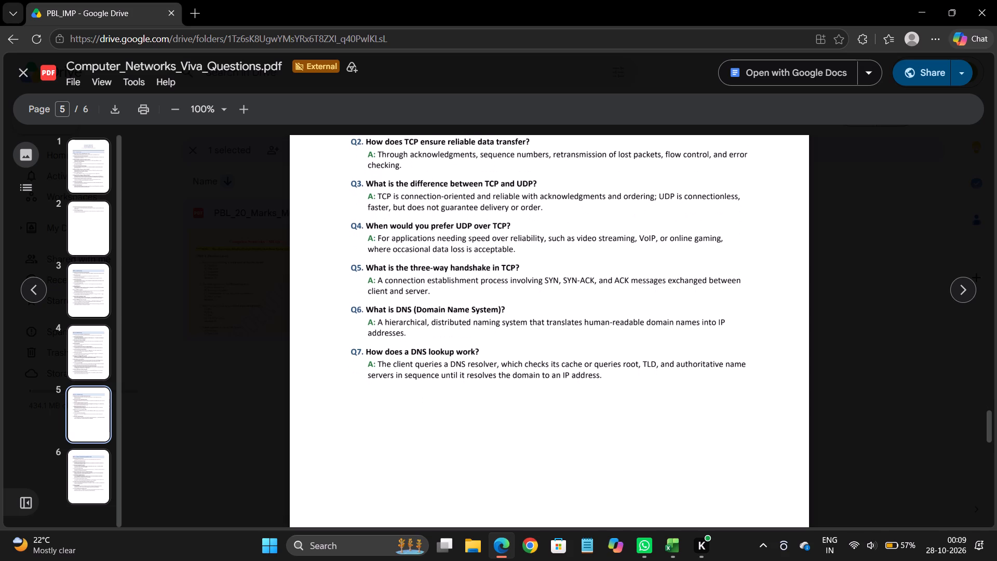
pyautogui.scroll(-1, 638, 300)
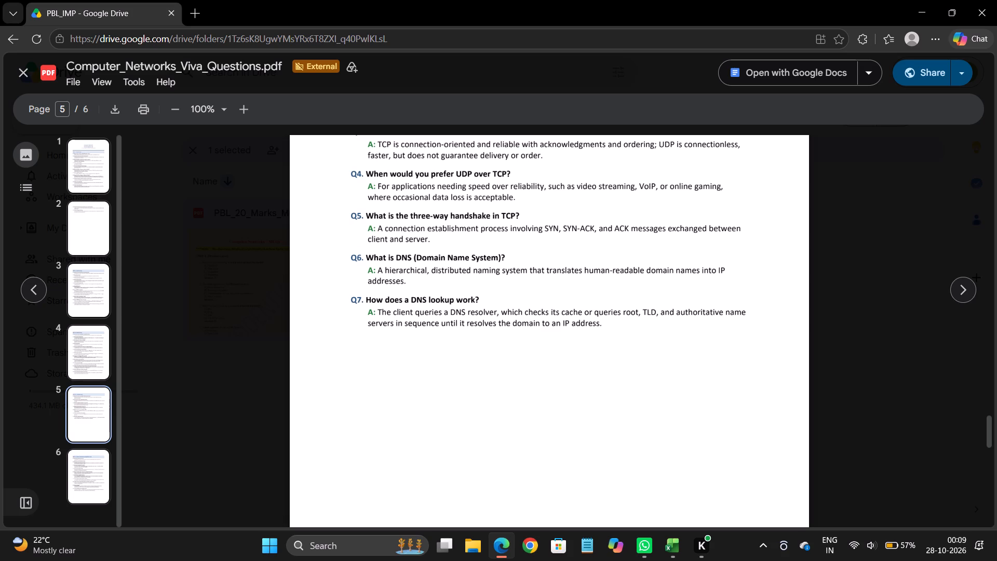
# Read the UNIT V — Session, Presentation & Application Layer questions Q1 to Q10 on page 6, covering socket programming, RSA and firewalls.
pyautogui.scroll(-4, 639, 297)
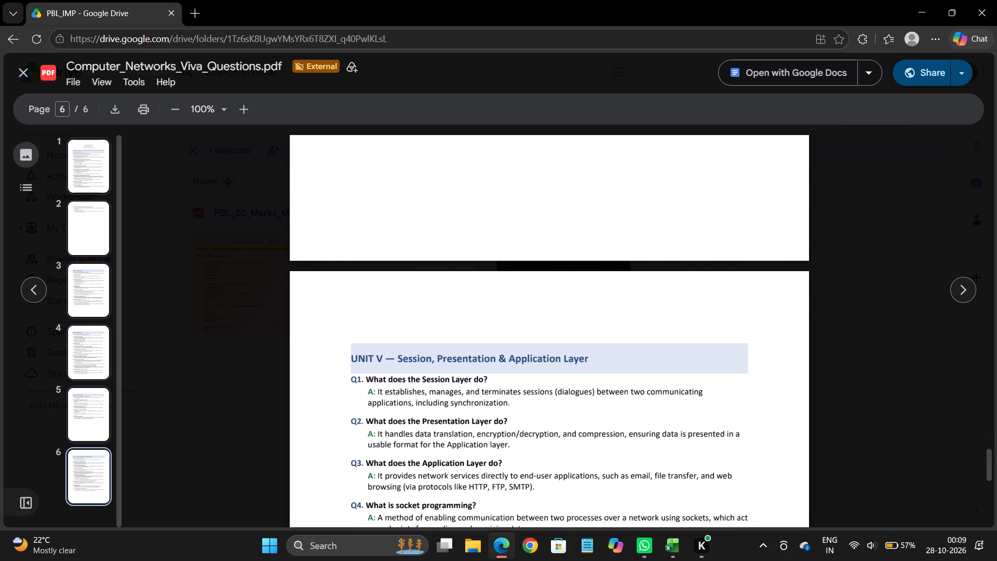
pyautogui.scroll(-3, 639, 297)
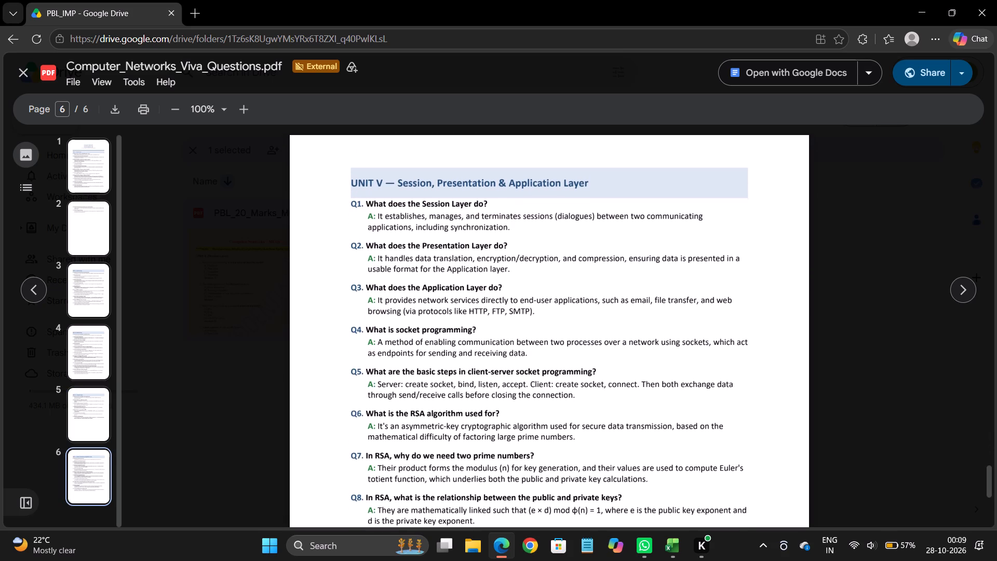
pyautogui.scroll(-2, 639, 297)
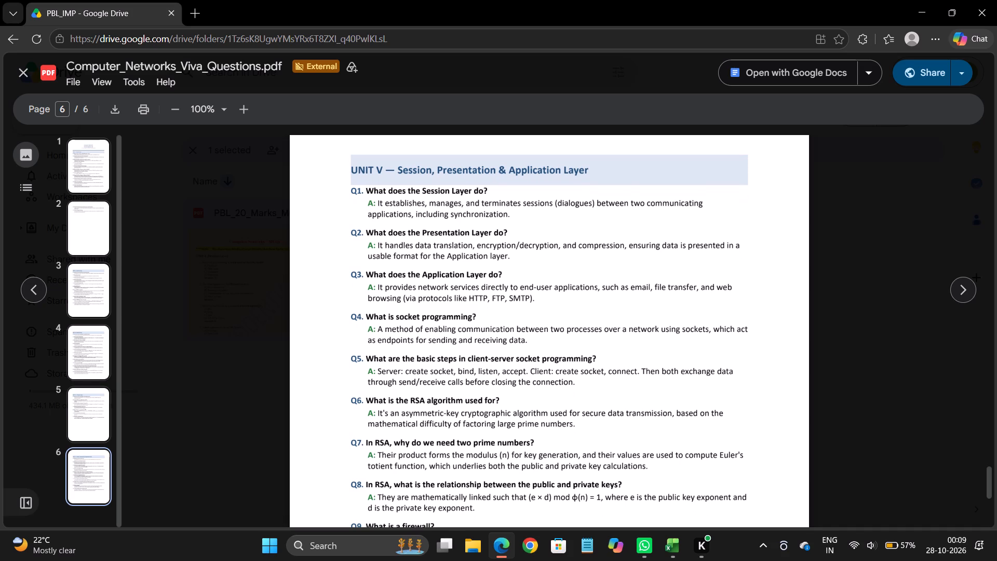
pyautogui.scroll(-1, 639, 297)
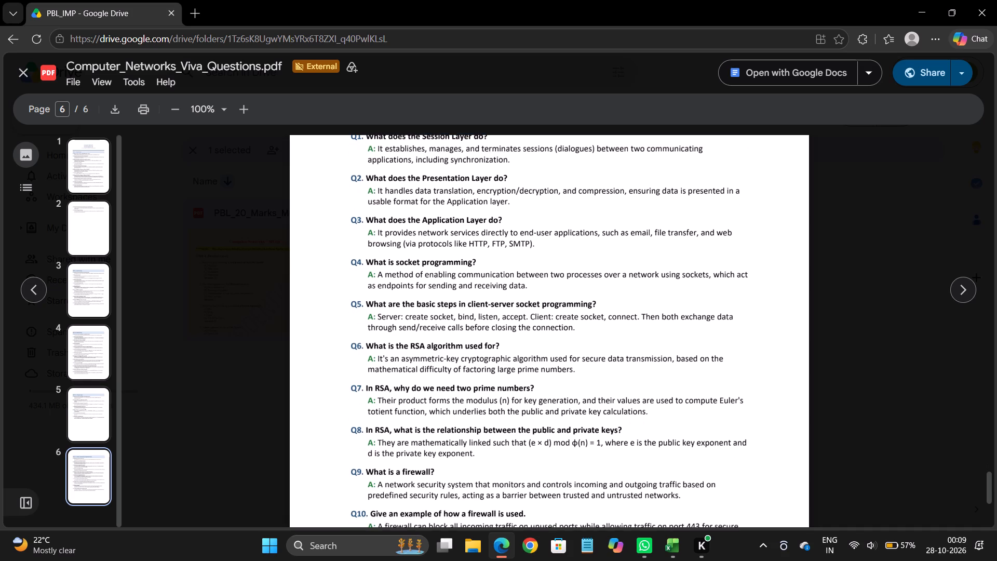
pyautogui.scroll(-2, 639, 297)
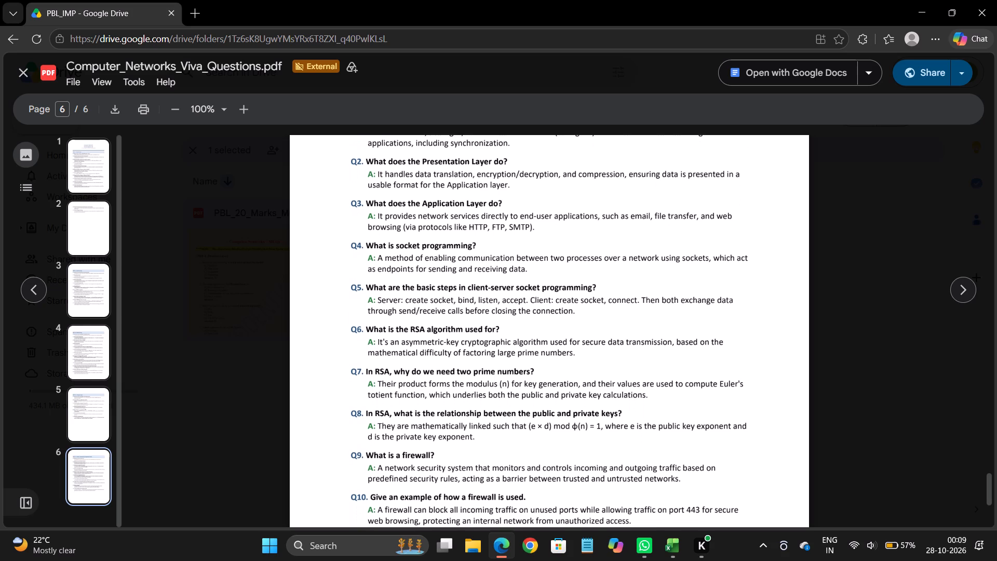
pyautogui.scroll(-1, 639, 297)
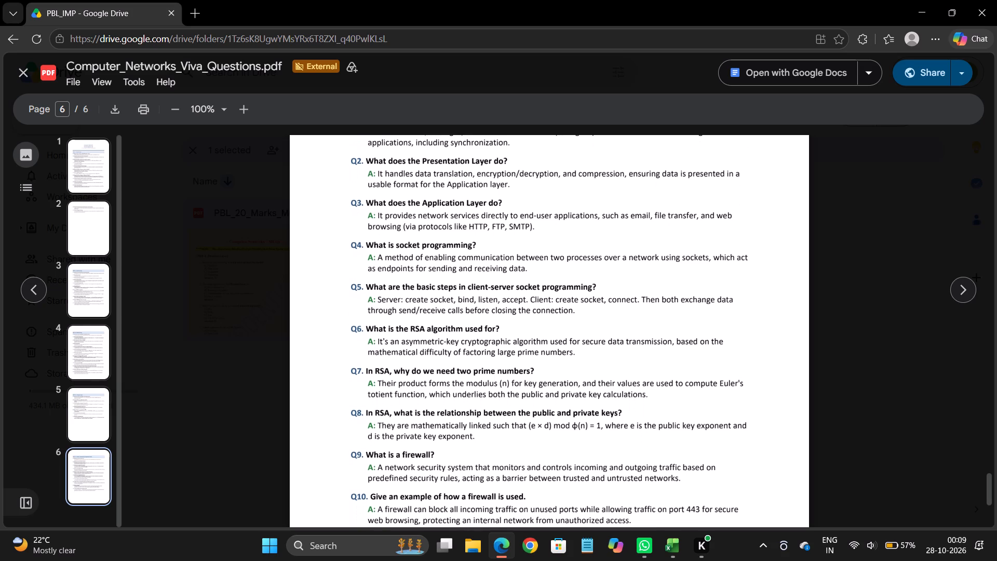
pyautogui.scroll(-1, 639, 297)
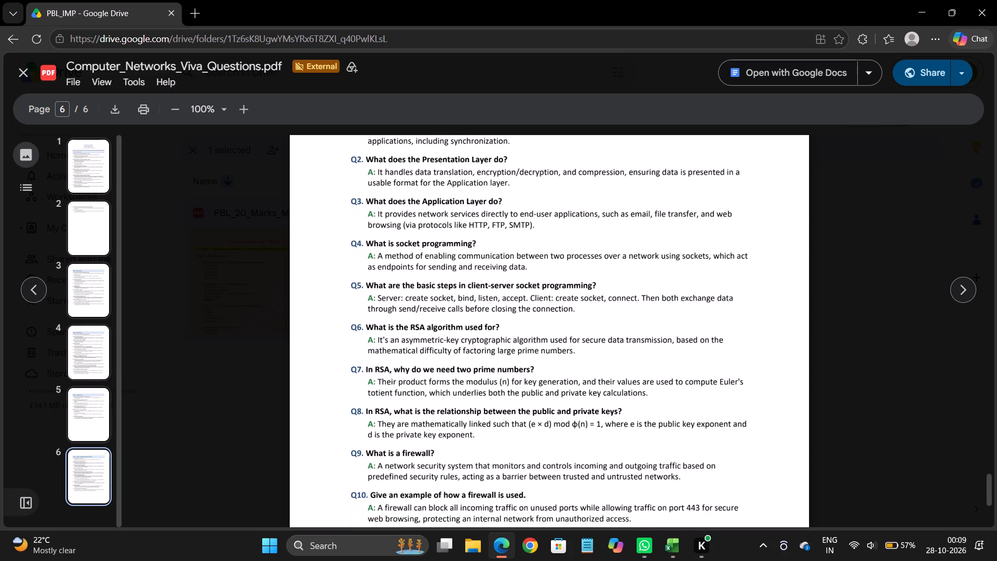
pyautogui.scroll(-1, 639, 297)
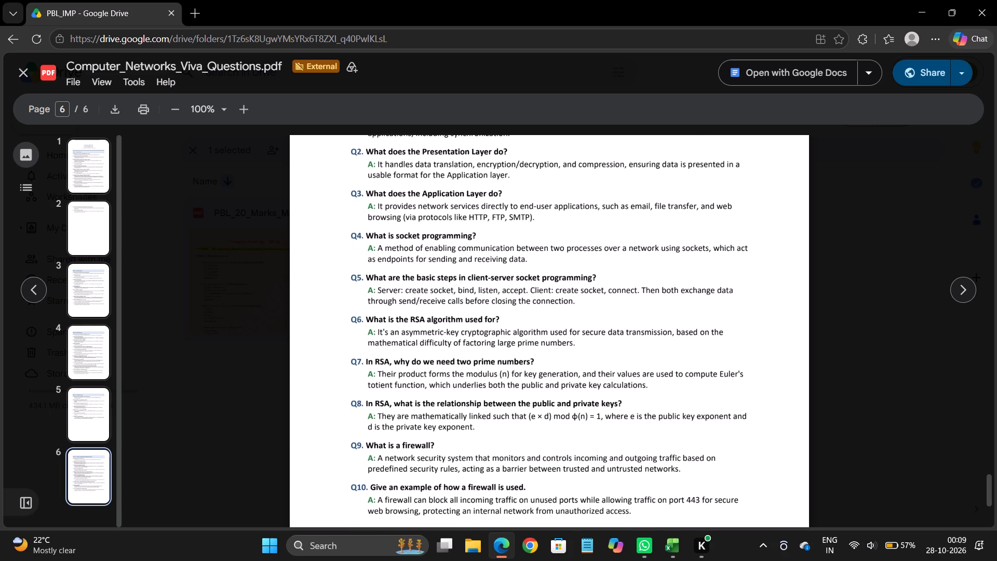
pyautogui.scroll(-1, 639, 297)
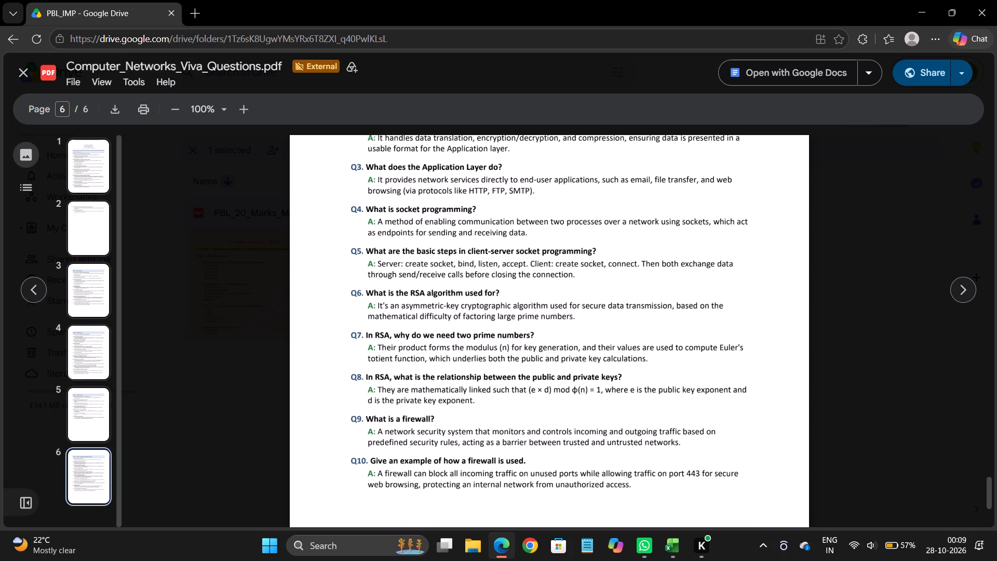
pyautogui.scroll(-1, 639, 297)
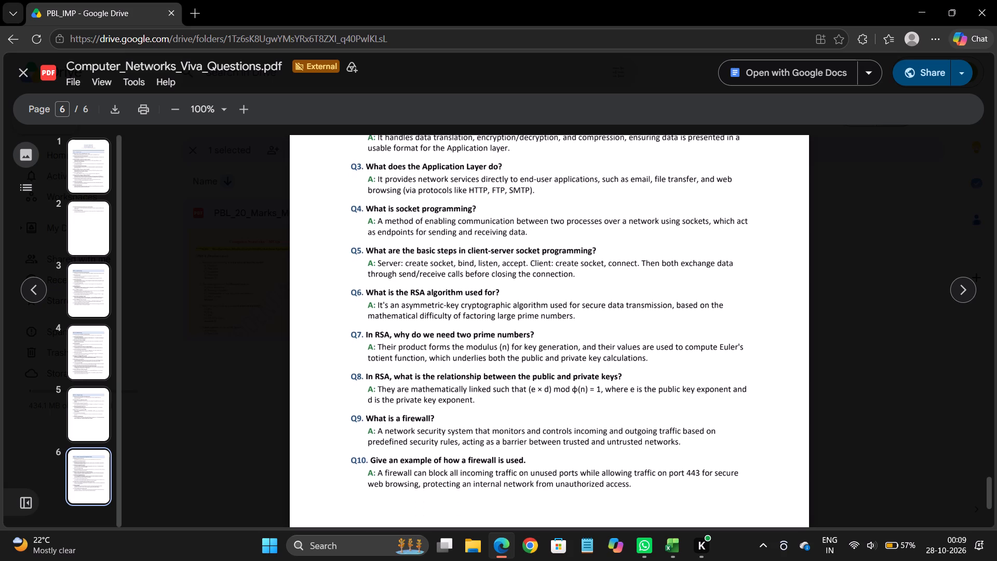
pyautogui.scroll(-1, 639, 297)
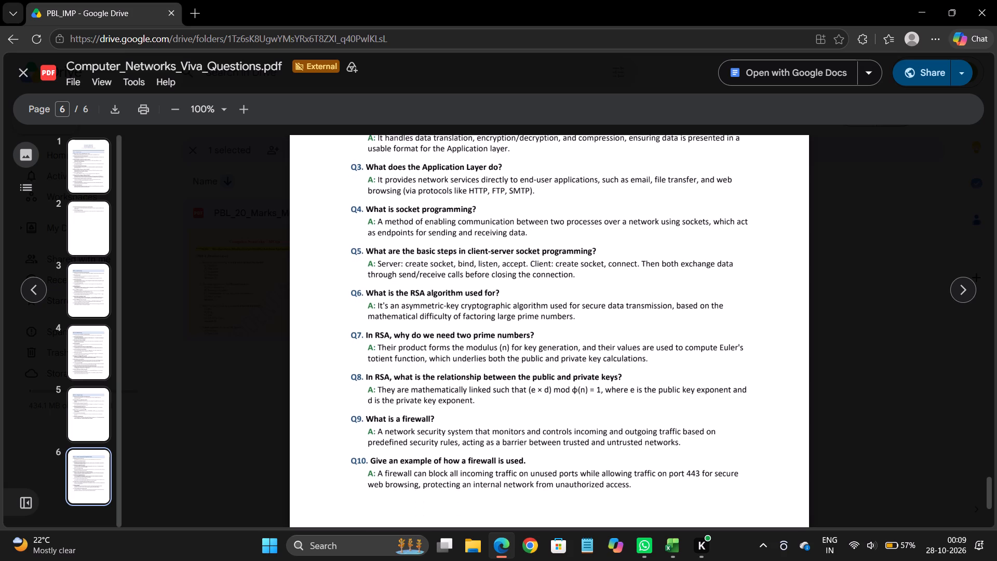
pyautogui.scroll(-2, 639, 297)
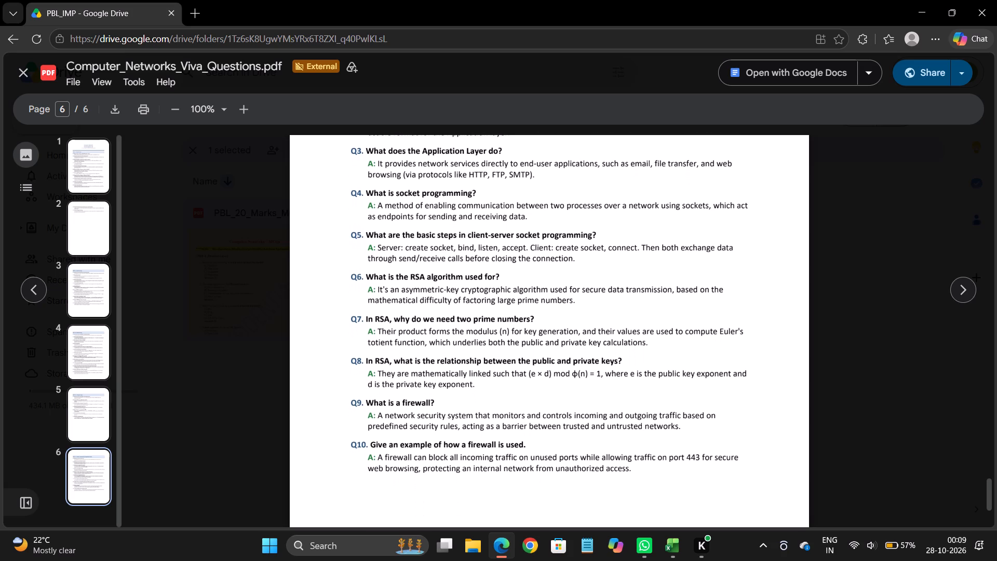
pyautogui.scroll(-1, 639, 297)
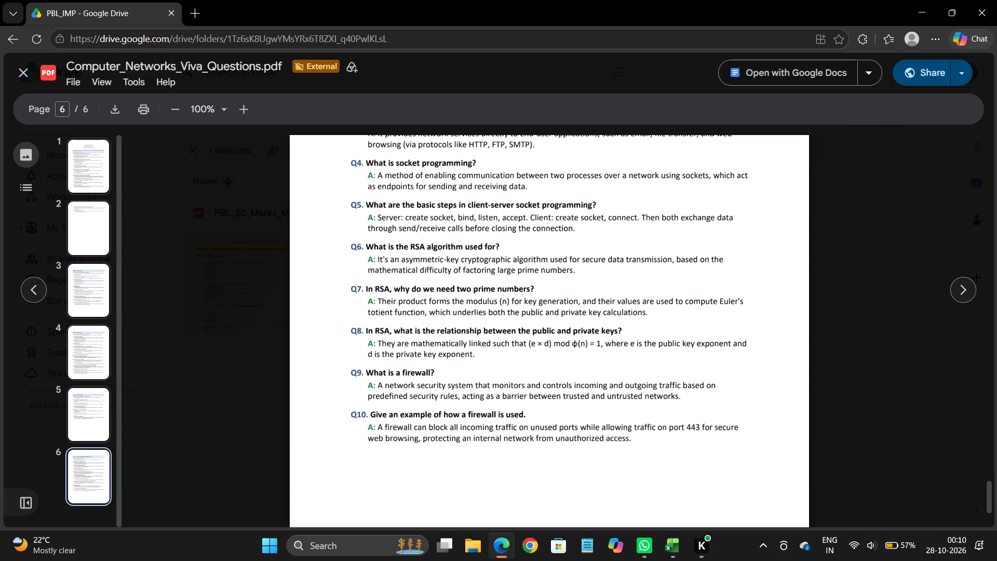
pyautogui.scroll(-1, 639, 297)
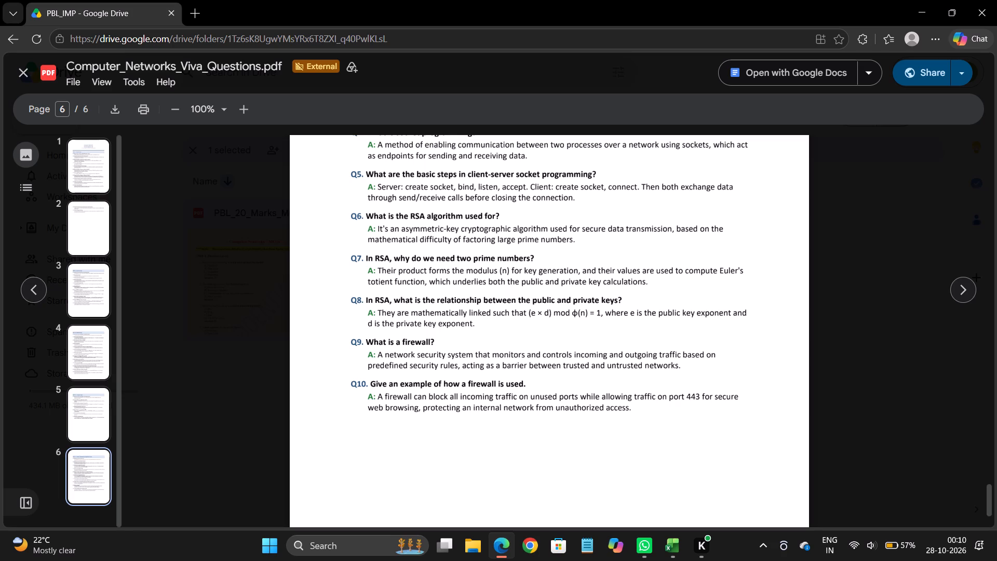
pyautogui.scroll(-1, 639, 291)
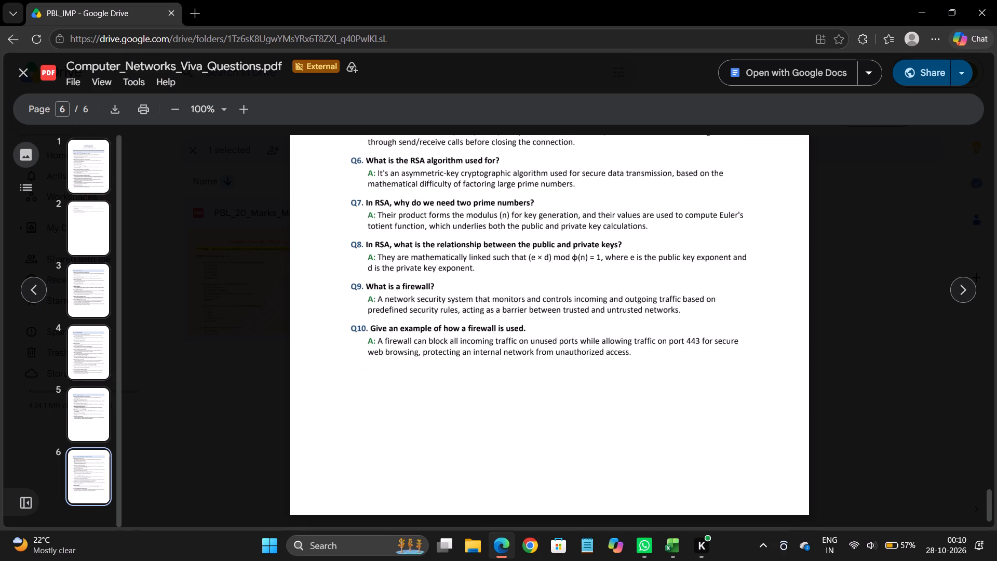
pyautogui.scroll(-1, 639, 291)
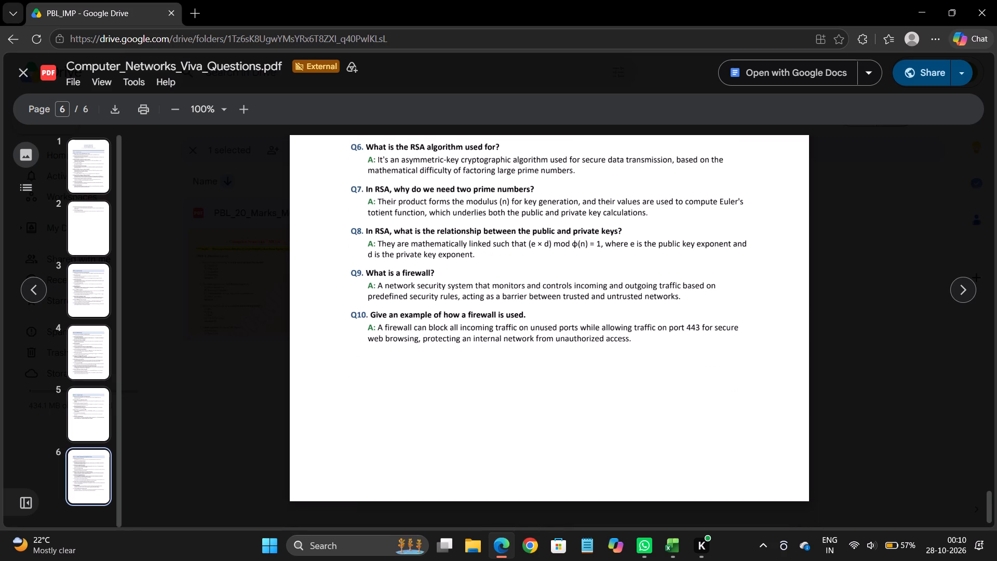
pyautogui.scroll(-1, 639, 291)
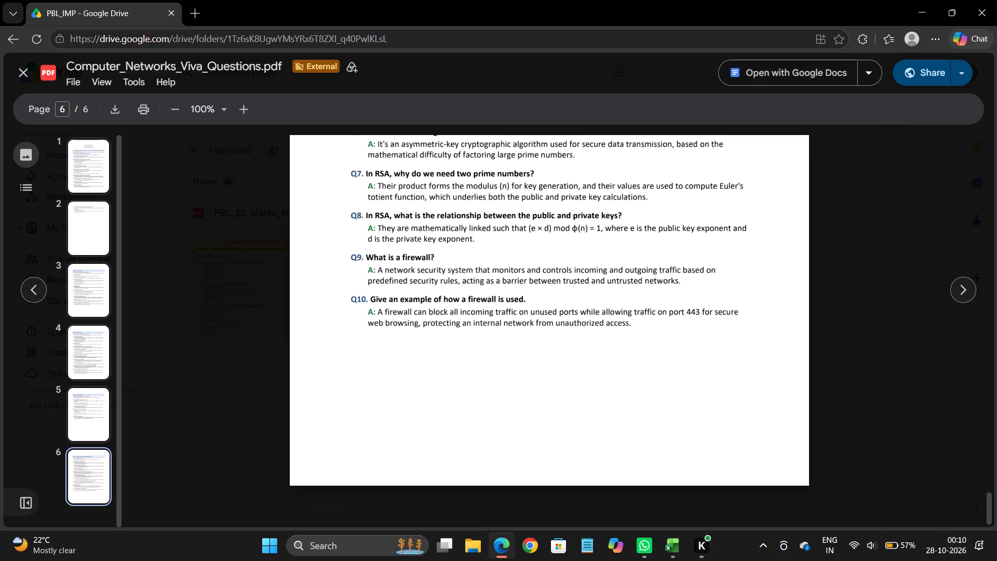
# Close the browser window showing Computer_Networks_Viva_Questions.pdf.
pyautogui.click(996, 0)
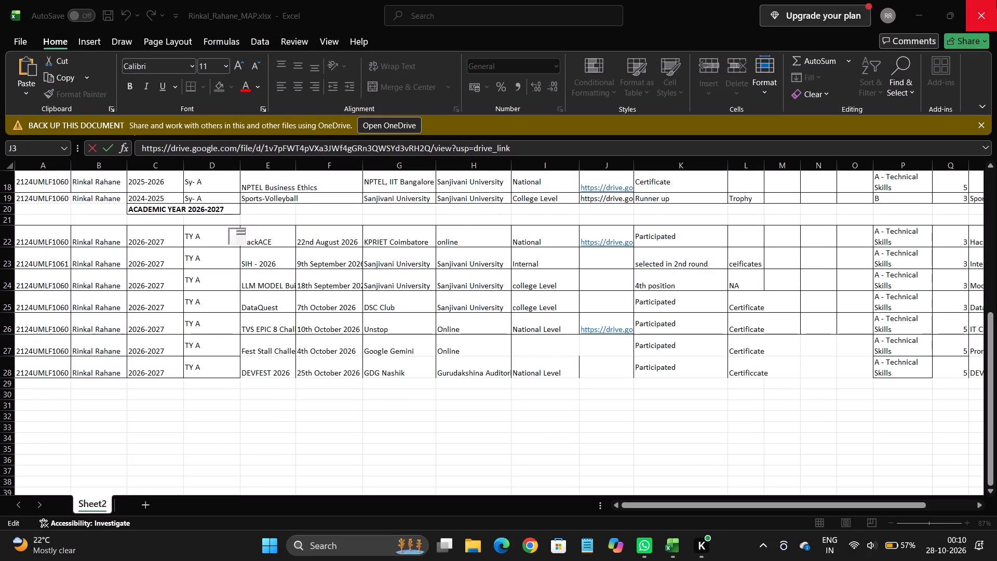
# Close the student's MAP workbook in Excel, saving its changes to the CERTIFICATES folder on the Desktop.
pyautogui.hotkey('ctrl', 's')
pyautogui.click(996, 0)
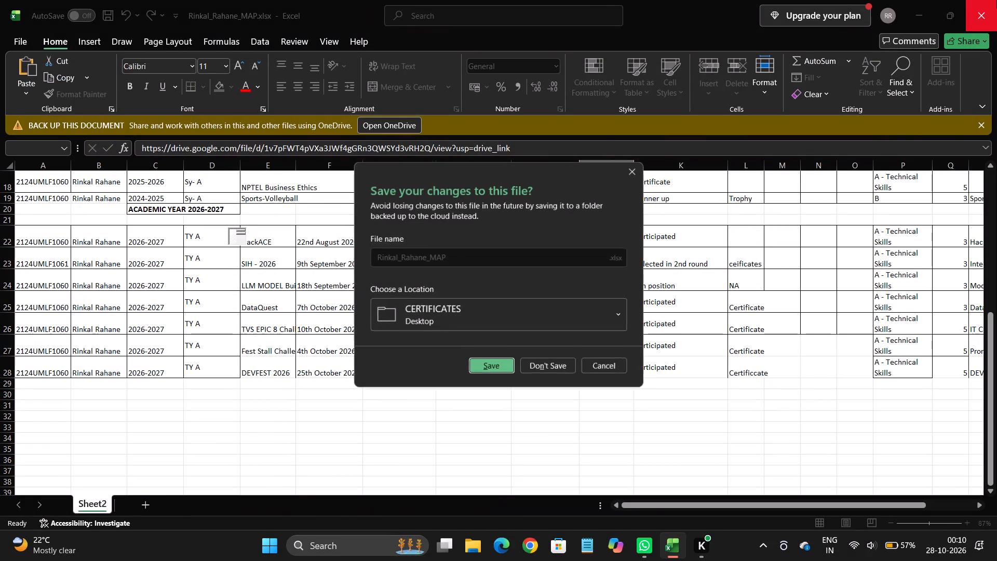
pyautogui.click(500, 364)
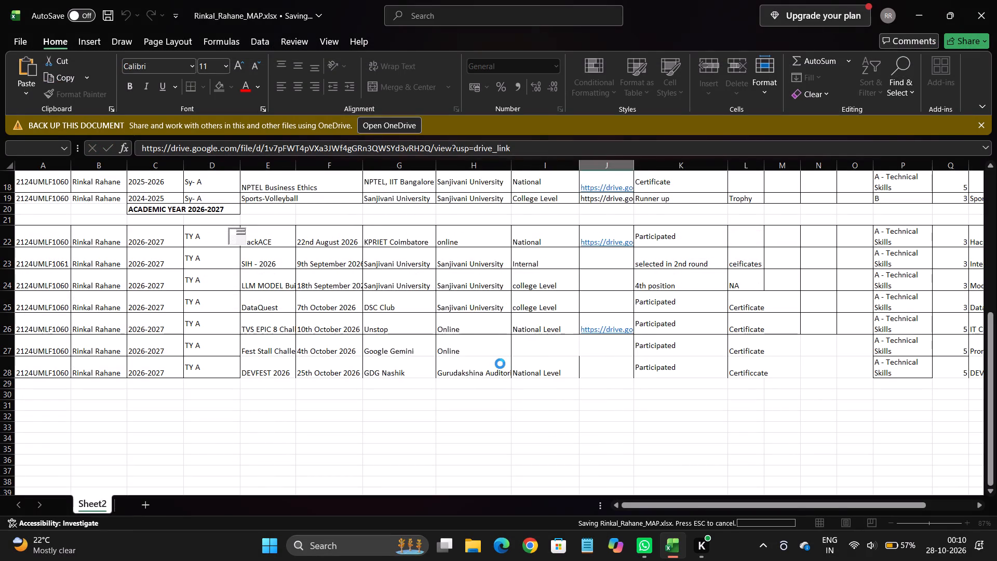
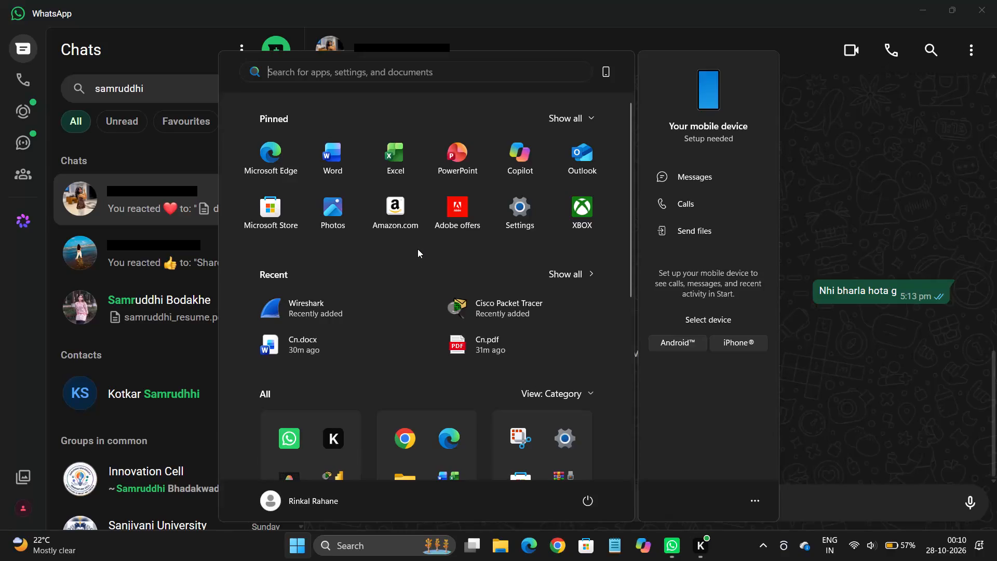
# Search the computer for "certificates" and open the best match.
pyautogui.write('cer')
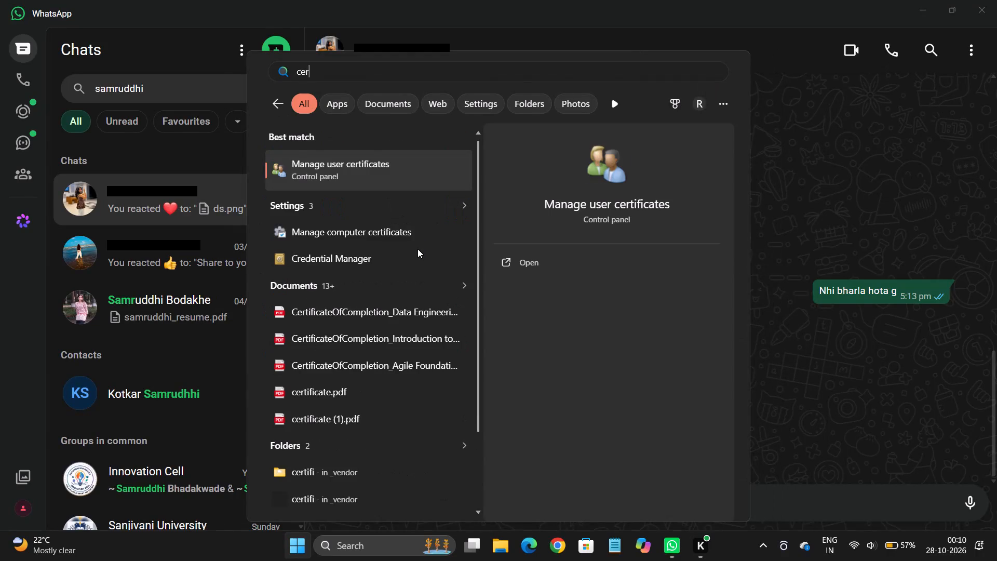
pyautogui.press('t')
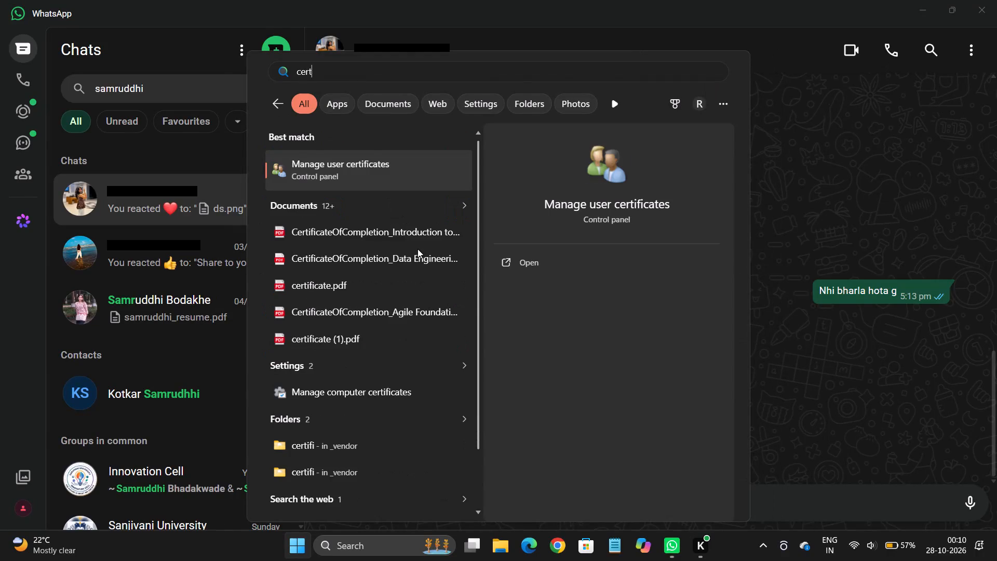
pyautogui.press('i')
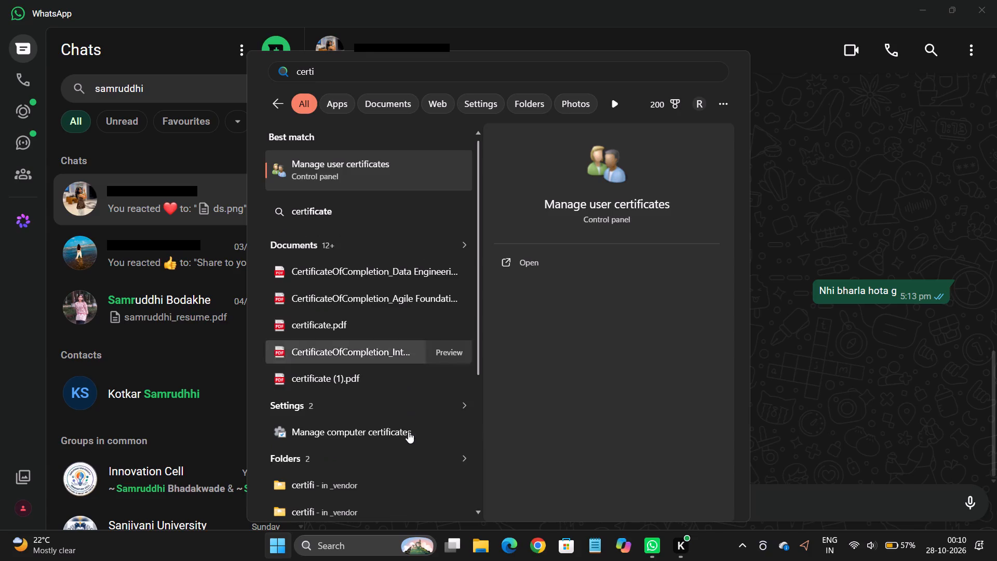
pyautogui.scroll(-1, 408, 440)
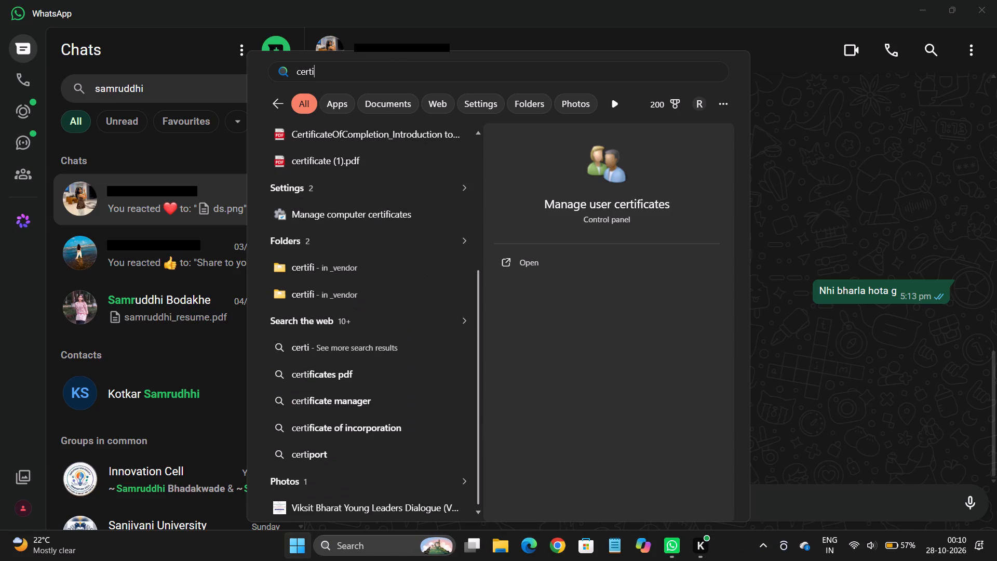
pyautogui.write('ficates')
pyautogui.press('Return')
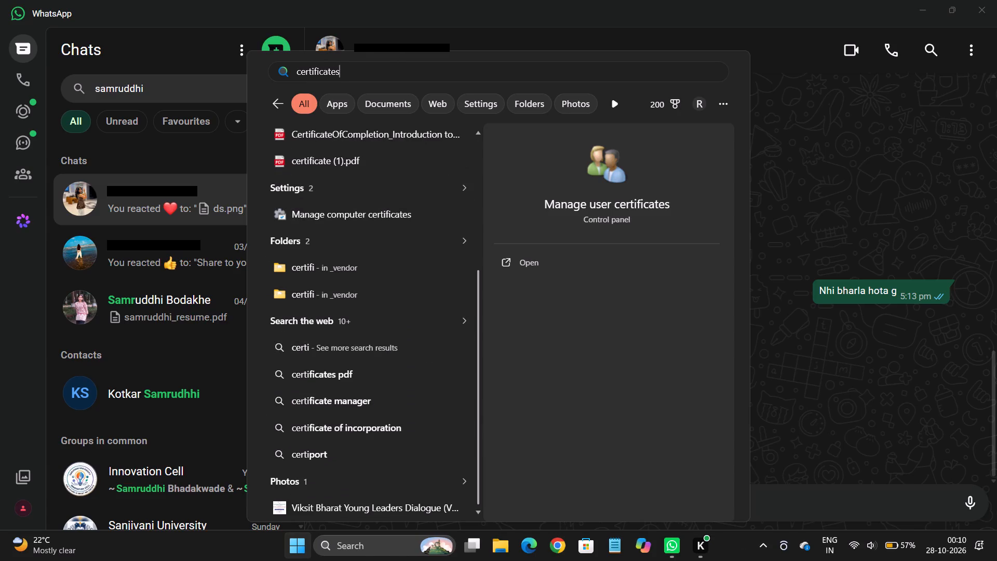
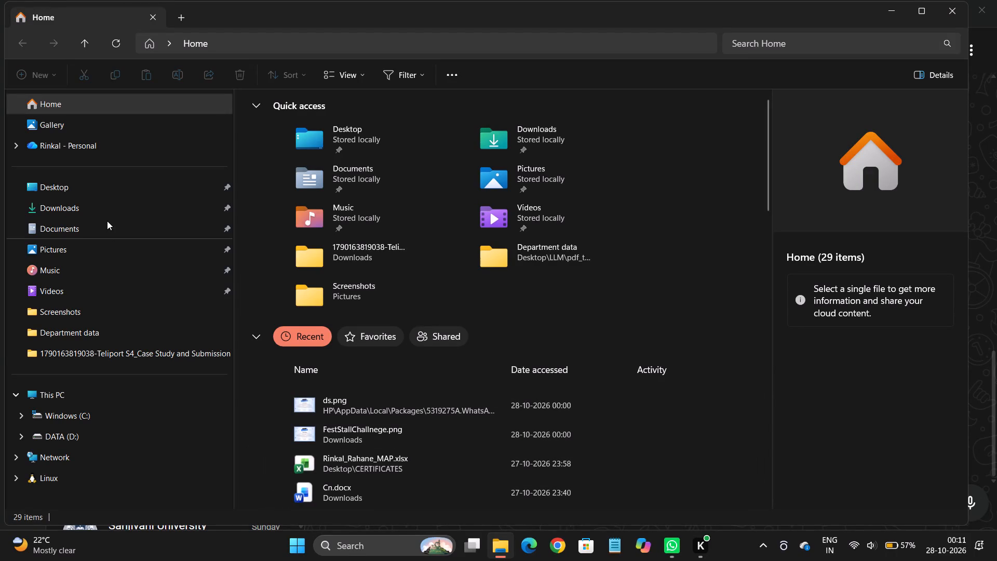
# View the certificate Yuva Ai for all.pdf from the CERTIFICATES folder on the Desktop, and close it after checking its details.
pyautogui.doubleClick(106, 188)
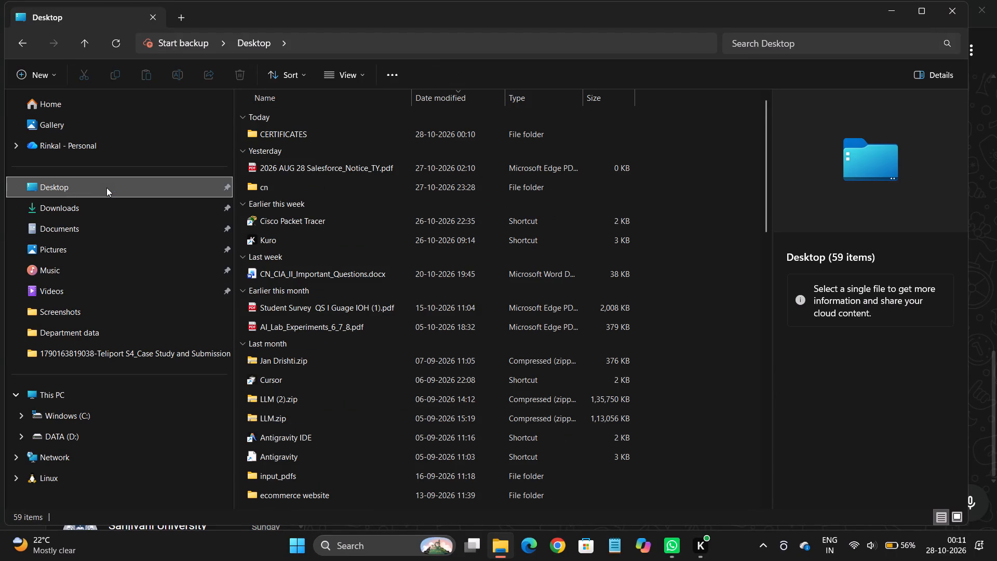
pyautogui.doubleClick(279, 133)
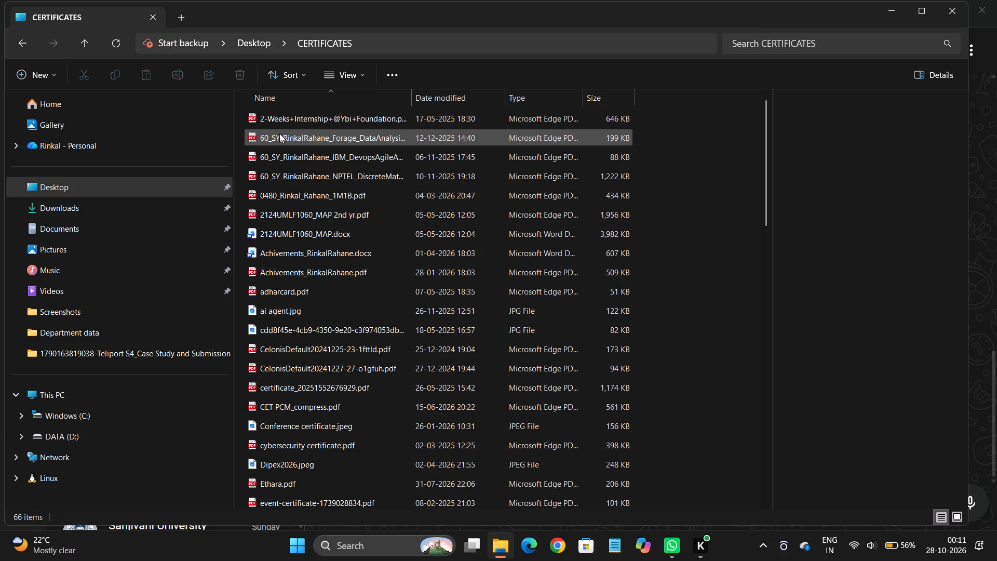
pyautogui.scroll(-9, 279, 133)
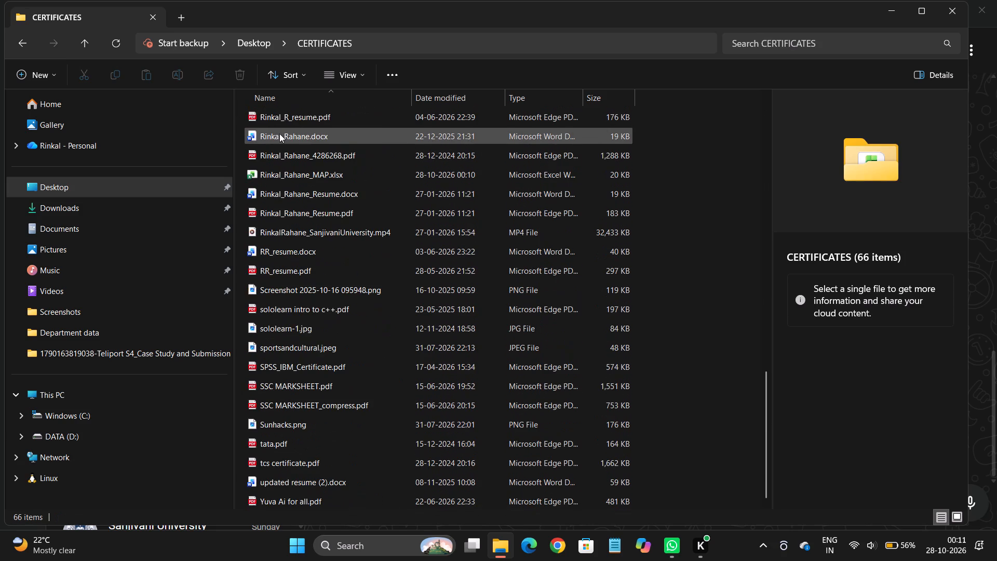
pyautogui.scroll(-7, 279, 133)
pyautogui.scroll(7, 279, 133)
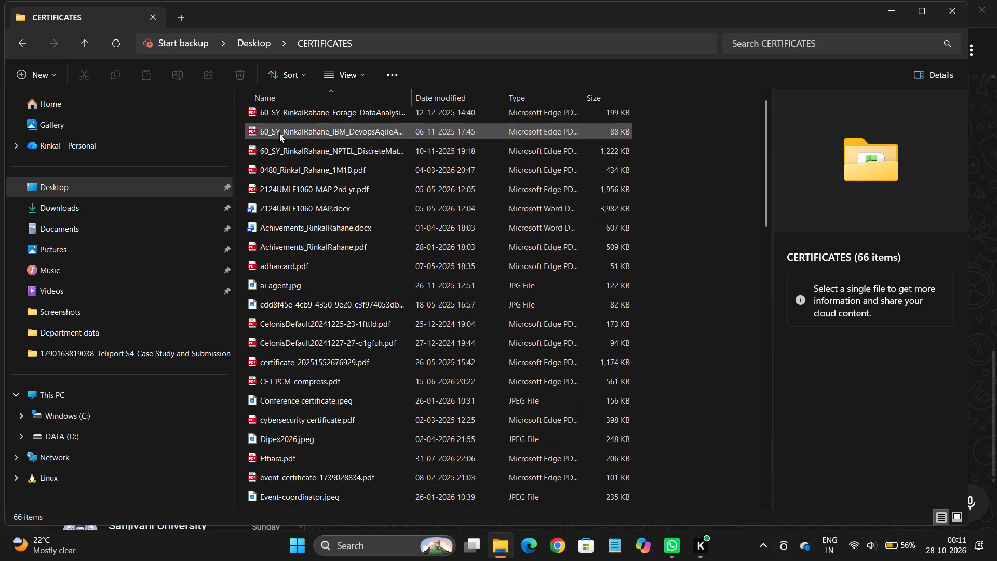
pyautogui.hscroll(16, 279, 133)
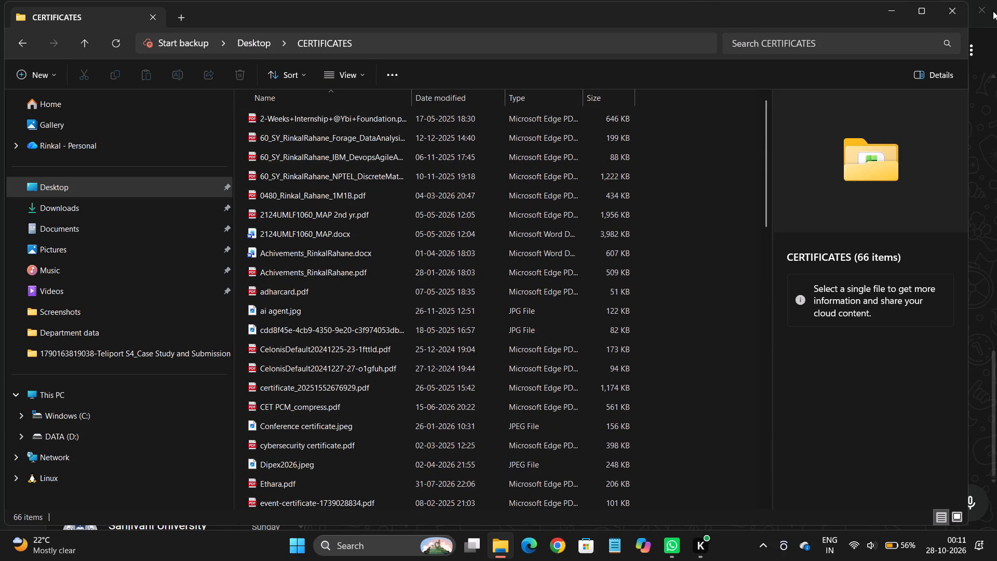
pyautogui.scroll(-6, 342, 493)
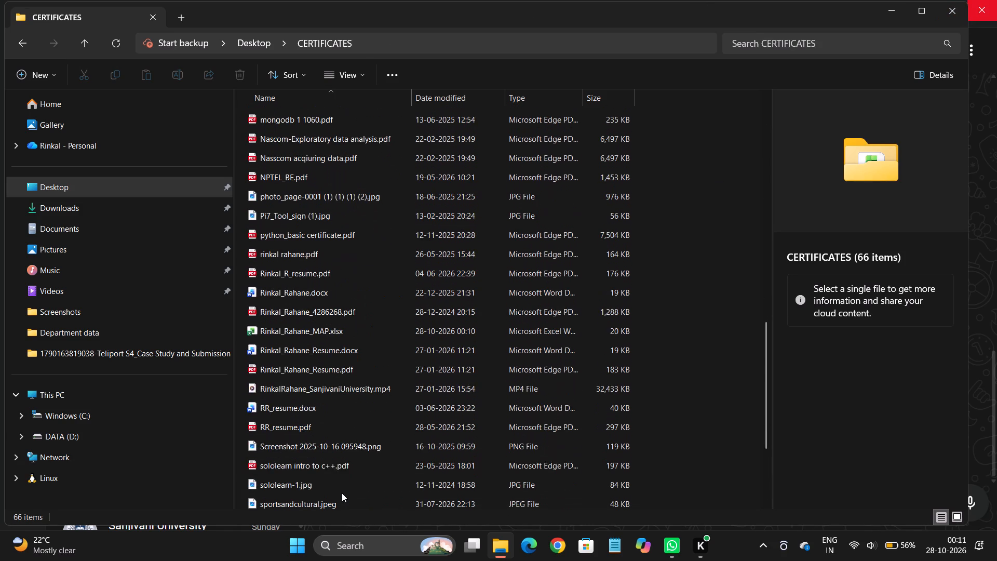
pyautogui.scroll(-6, 342, 493)
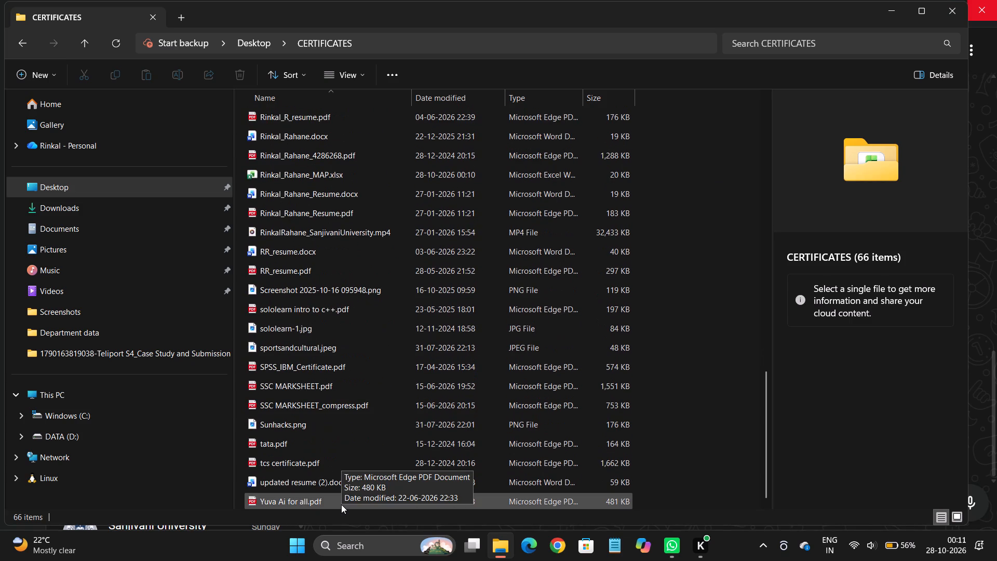
pyautogui.doubleClick(341, 504)
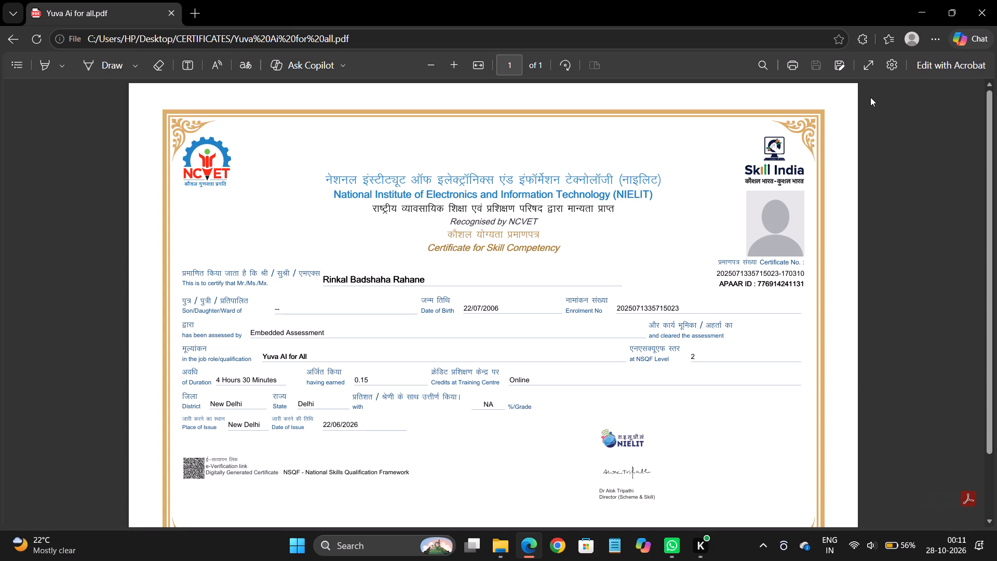
pyautogui.click(996, 0)
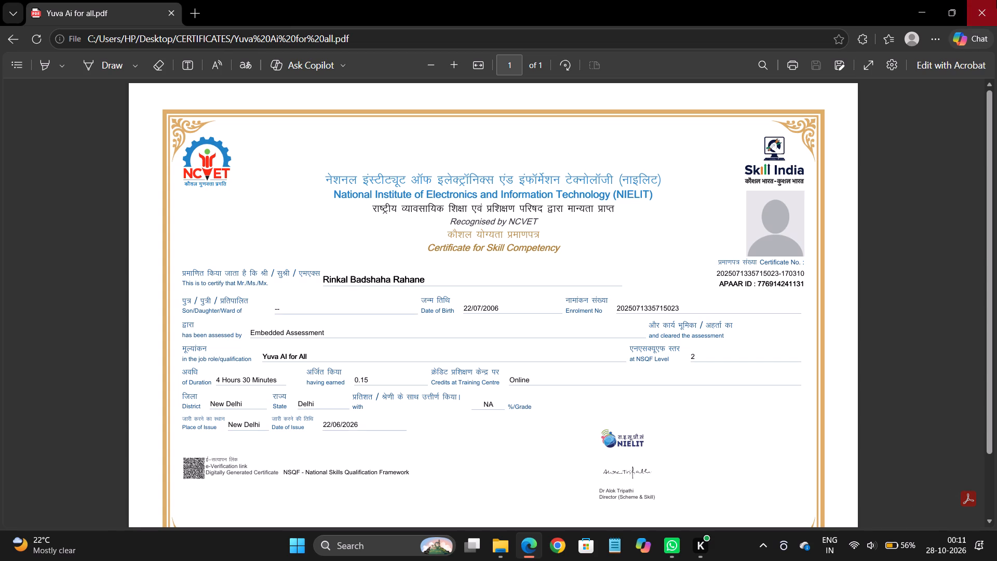
# Open the MAP activity workbook from the CERTIFICATES folder in Excel.
pyautogui.scroll(-3, 427, 413)
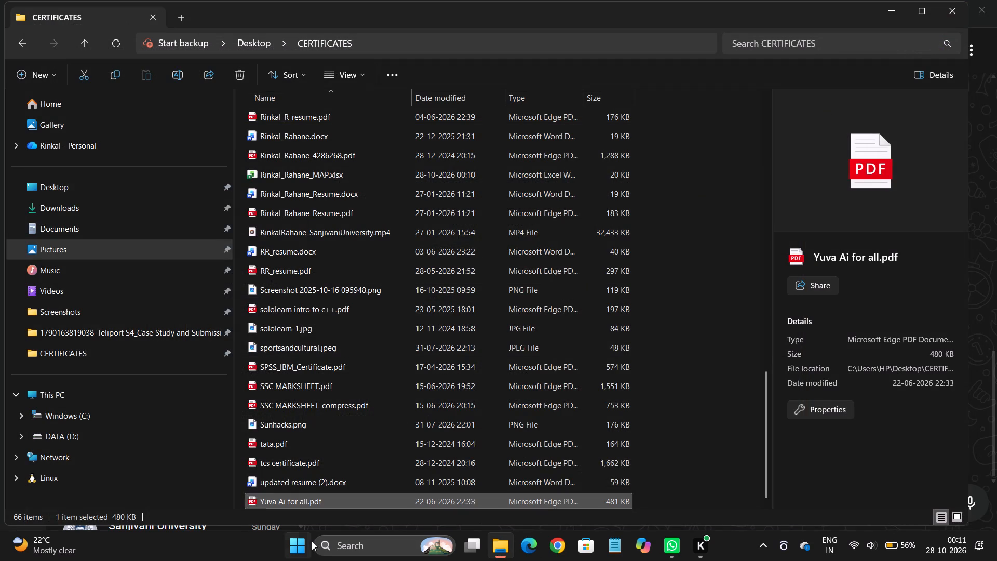
pyautogui.scroll(14, 403, 414)
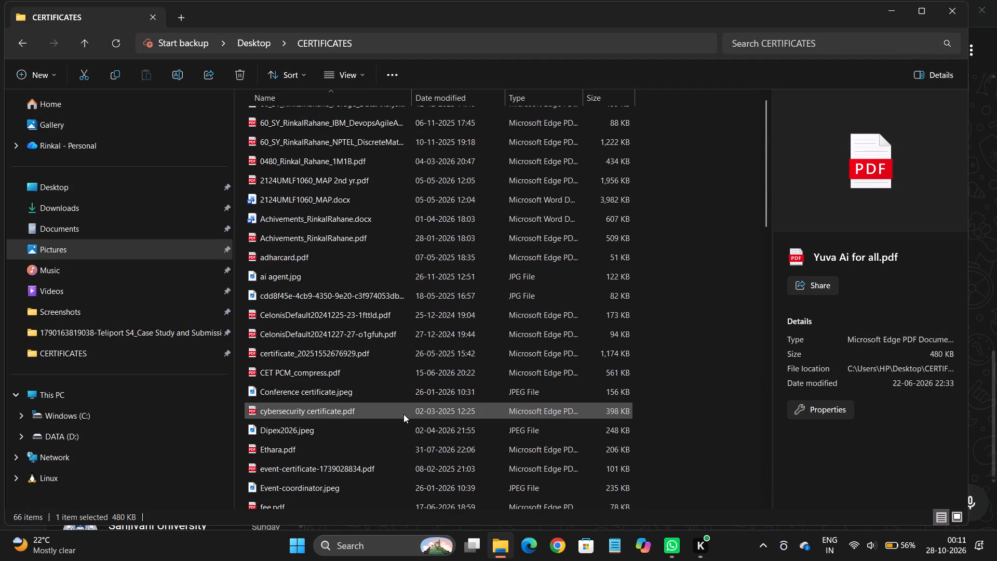
pyautogui.scroll(-6, 403, 414)
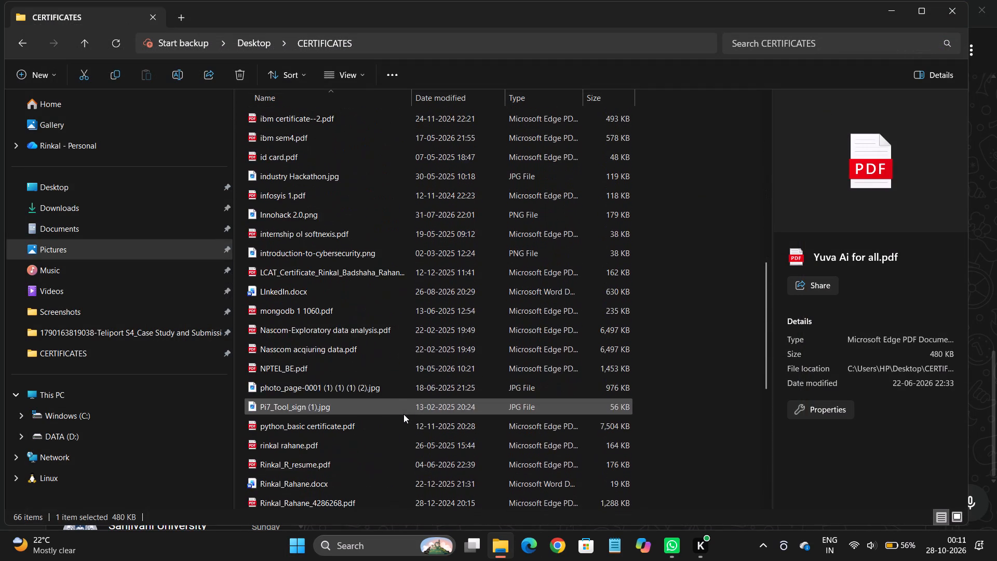
pyautogui.scroll(-1, 403, 414)
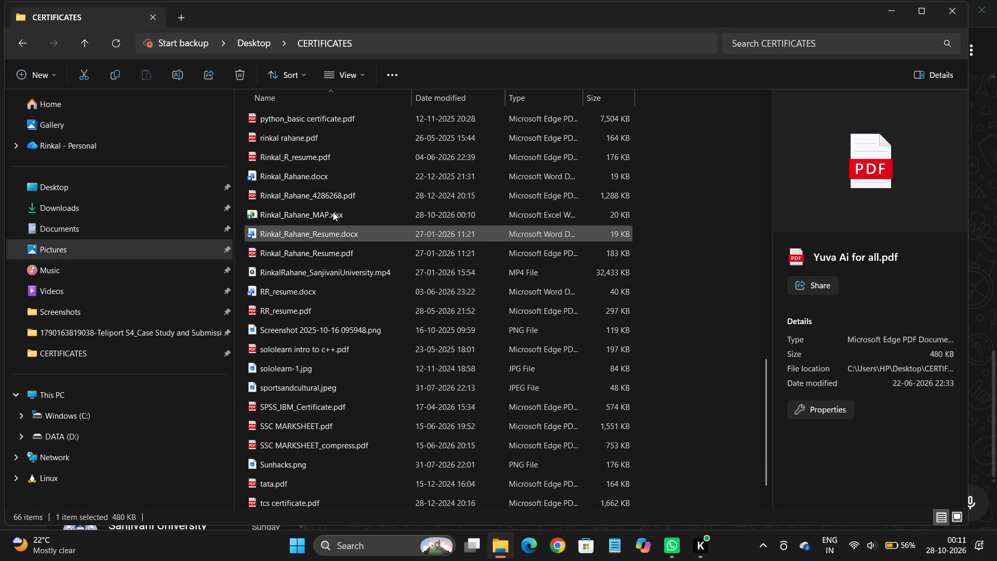
pyautogui.doubleClick(333, 212)
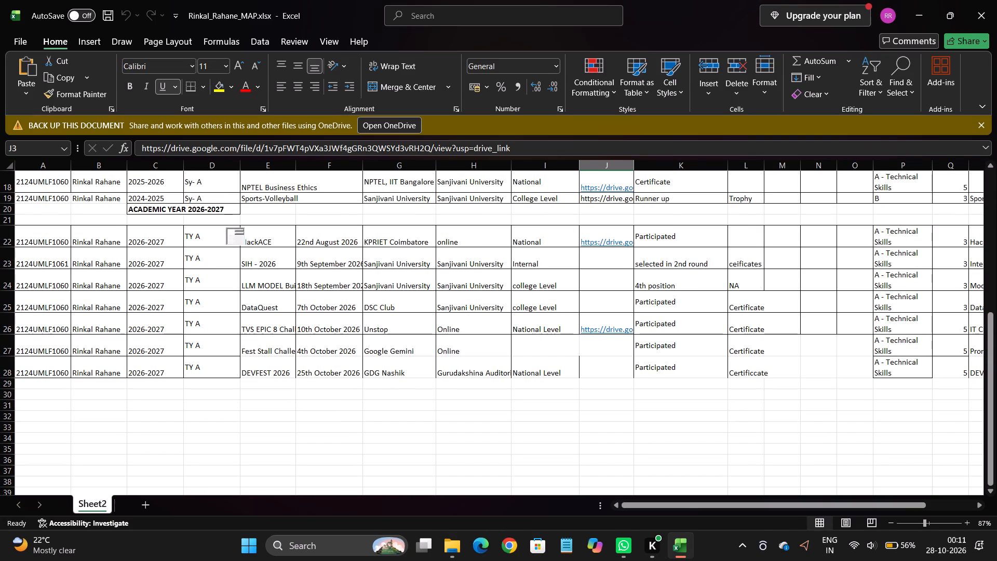
# Copy the PRN, name, academic year and class cells from row 28 into row 29 to start a new entry.
pyautogui.moveTo(44, 376); pyautogui.dragTo(205, 367)
pyautogui.hotkey('ctrl', 'c')
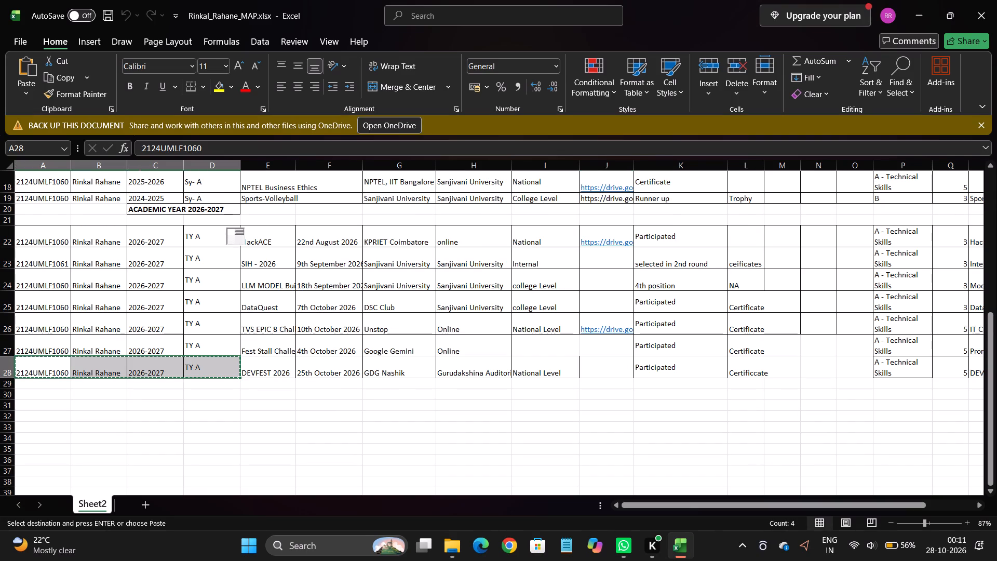
pyautogui.click(59, 381)
pyautogui.hotkey('ctrl', 'v')
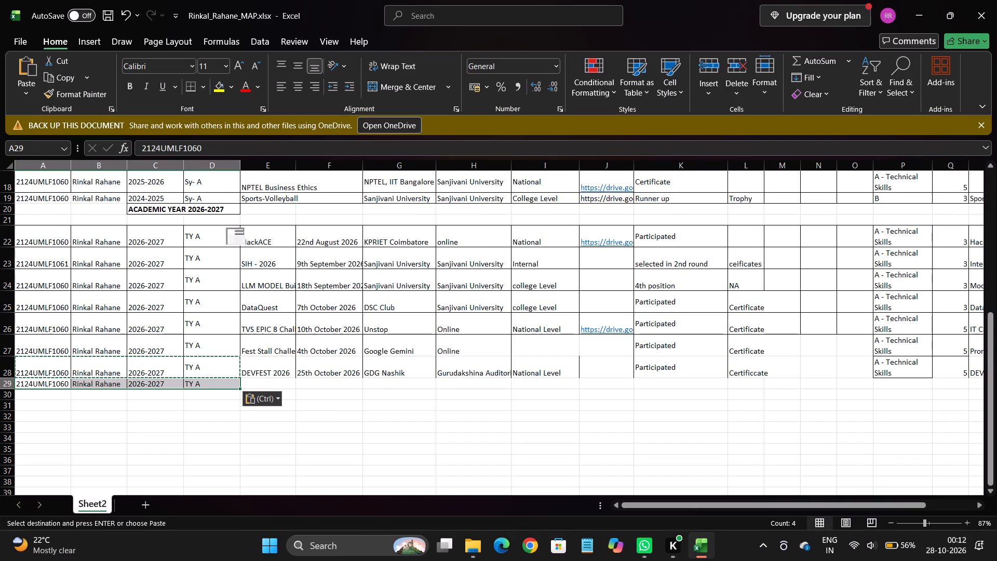
# Review the column headers and the existing 2024-2025 and 2025-2026 activity entries above the new row.
pyautogui.click(267, 383)
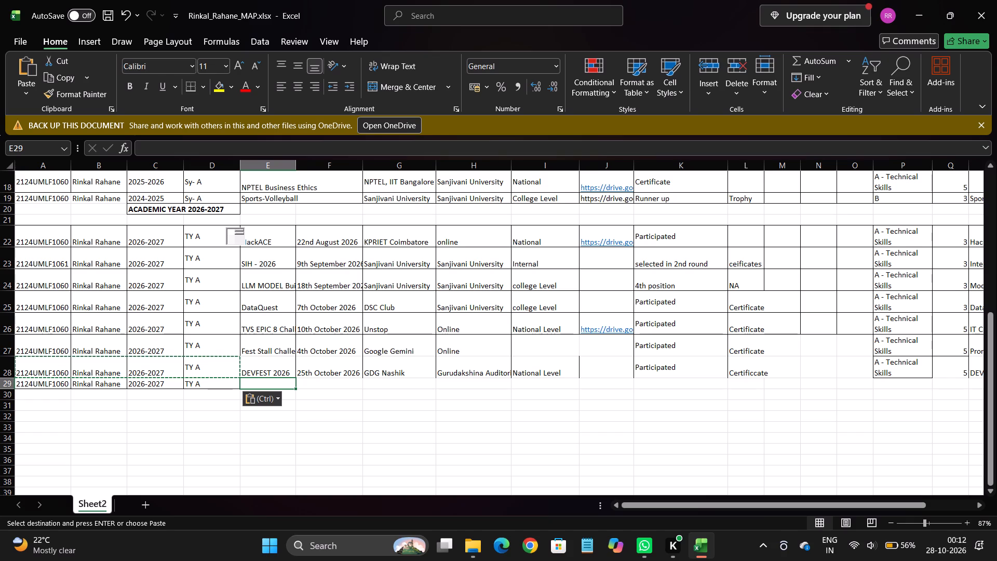
pyautogui.scroll(5, 676, 422)
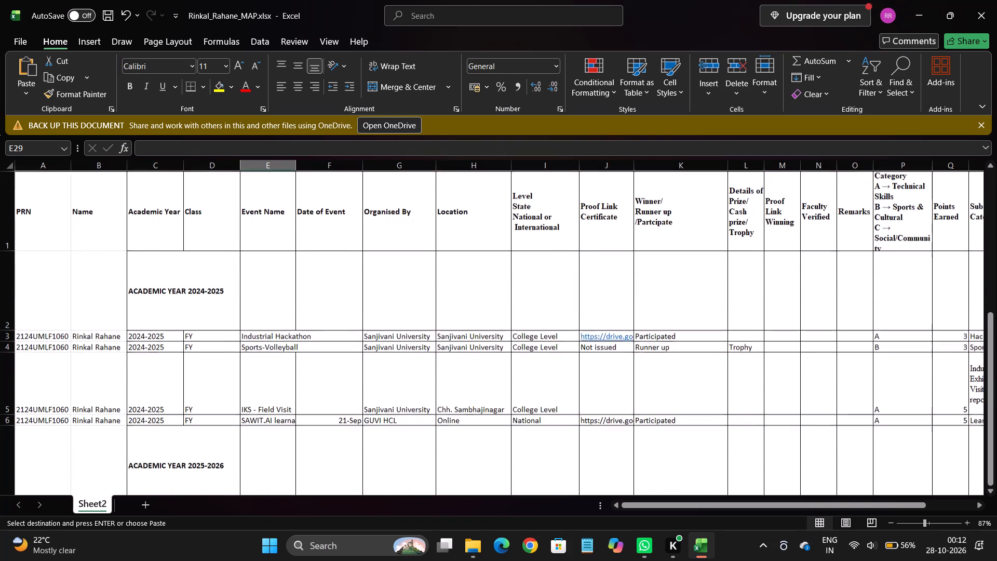
pyautogui.scroll(-2, 676, 422)
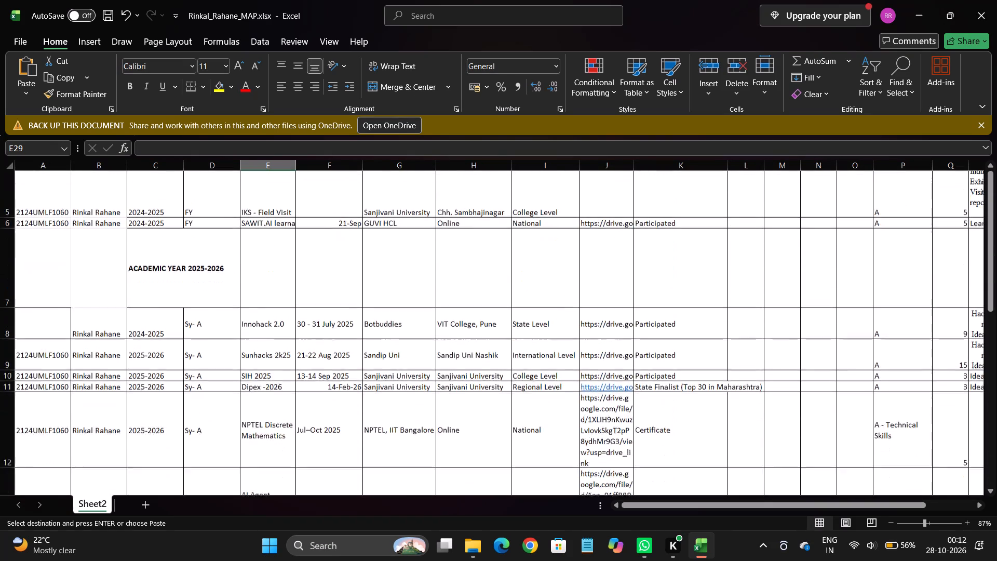
pyautogui.scroll(-2, 676, 422)
pyautogui.scroll(3, 541, 420)
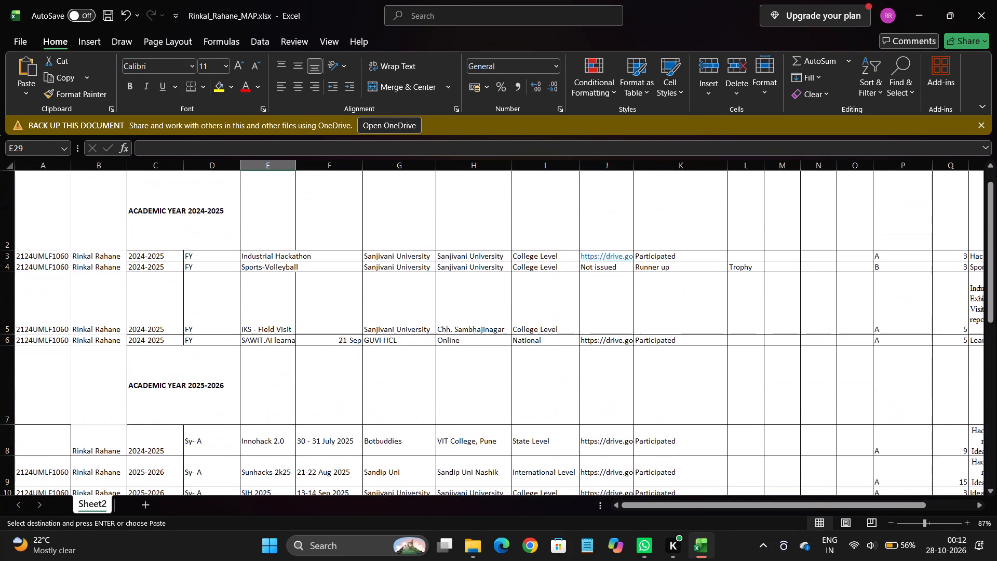
pyautogui.scroll(-4, 541, 420)
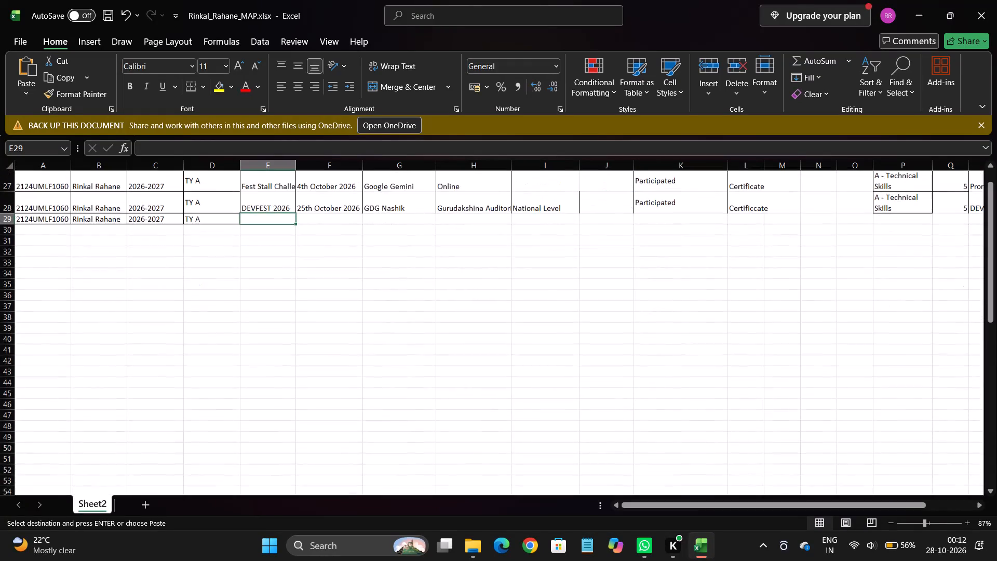
# Enter Yuva AI for All as the event name in cell E29.
pyautogui.click(263, 221)
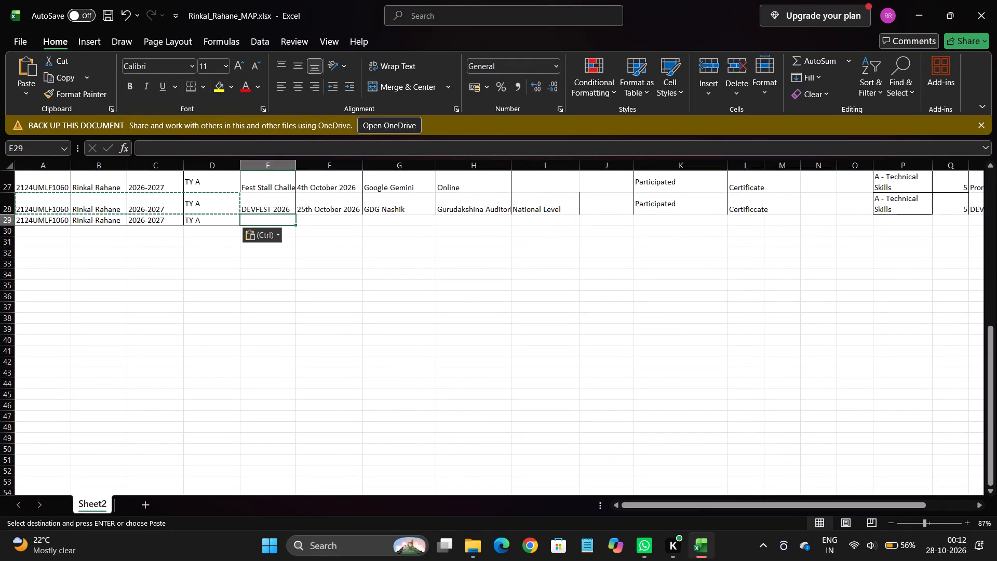
pyautogui.write('Yuva AI for')
pyautogui.press('space')
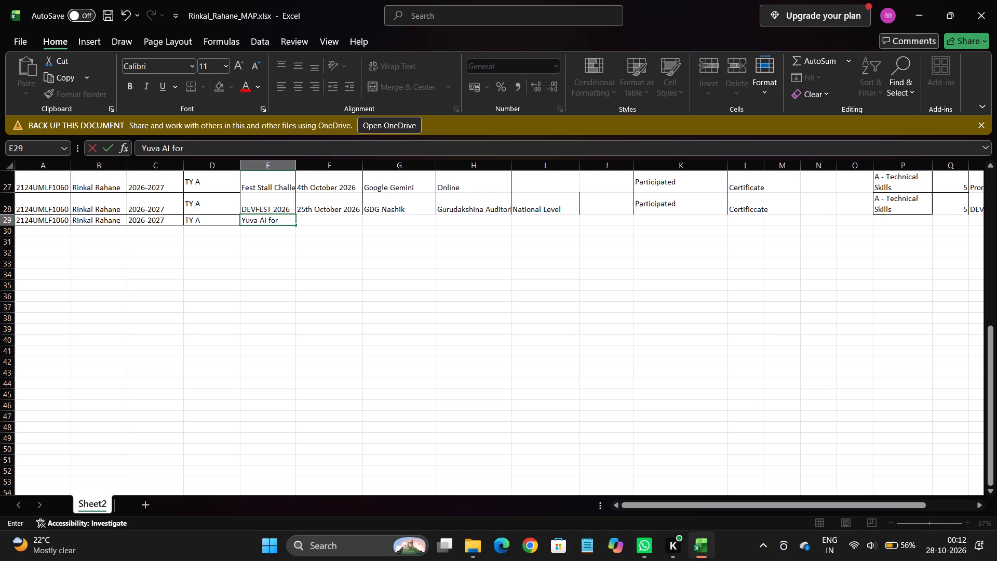
pyautogui.write('All')
# Save the MAP activity workbook and close it.
pyautogui.hscroll(-1, 457, 218)
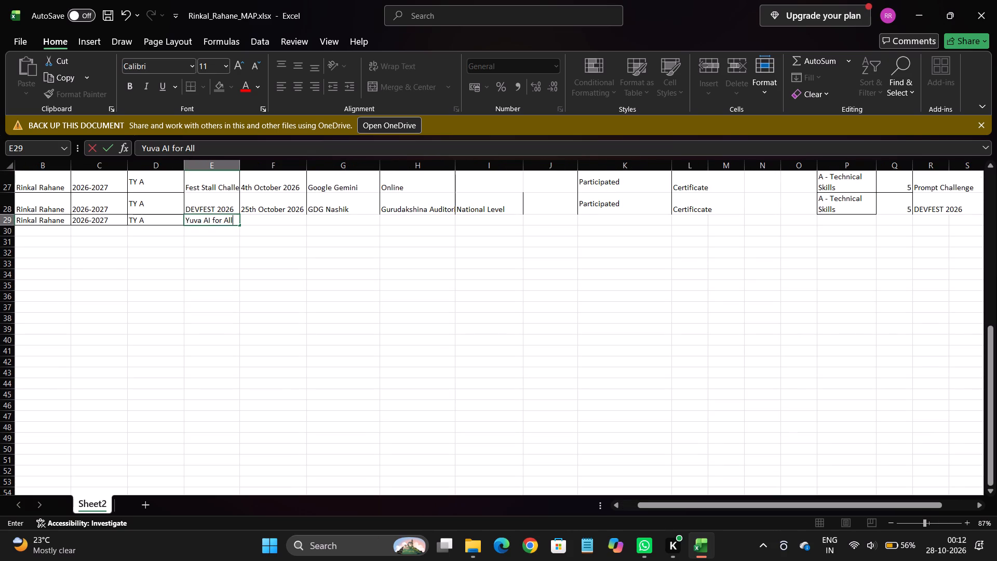
pyautogui.hscroll(-1, 610, 220)
pyautogui.hotkey('ctrl', 's')
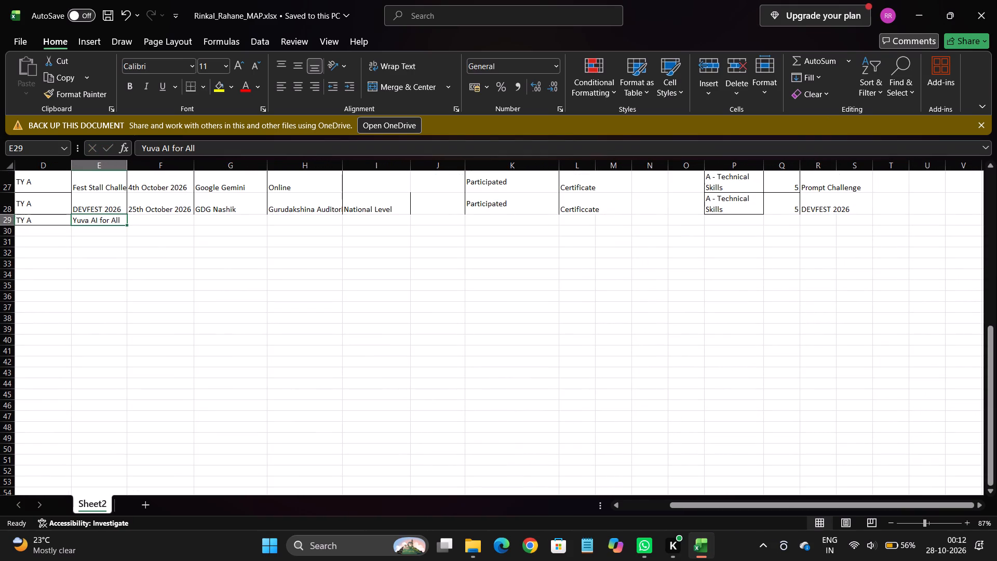
pyautogui.click(996, 0)
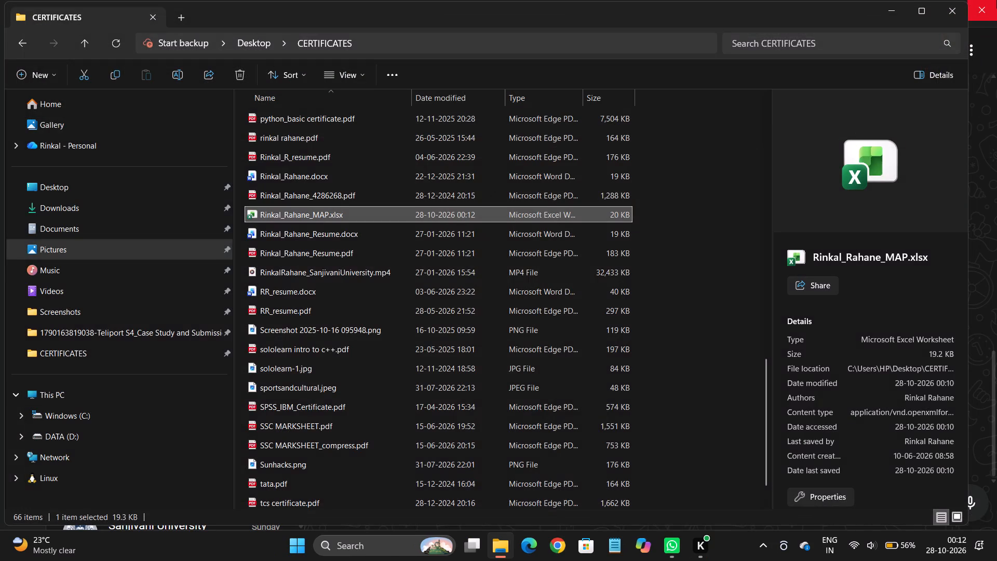
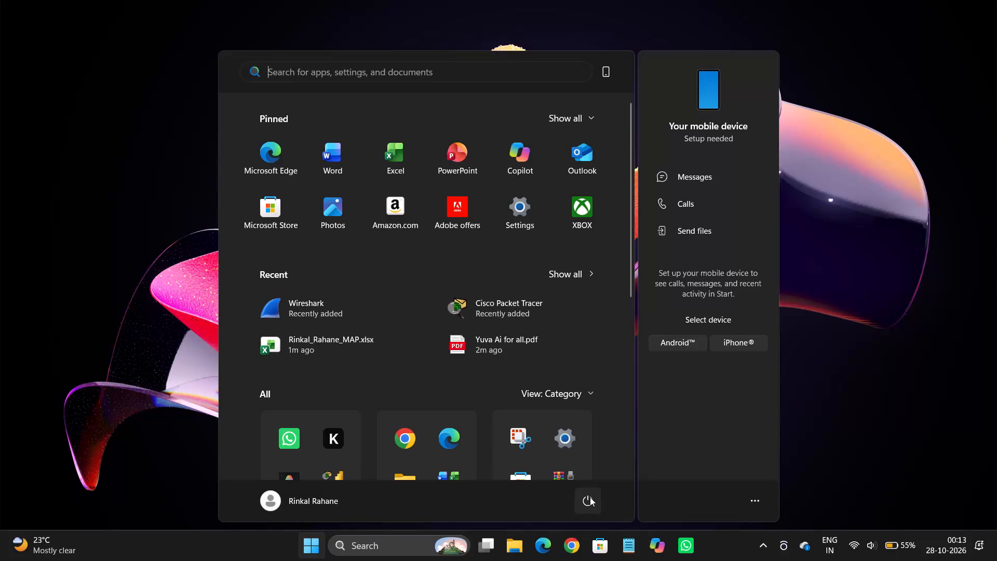
# Shut down the computer.
pyautogui.moveTo(590, 497); pyautogui.dragTo(594, 473)
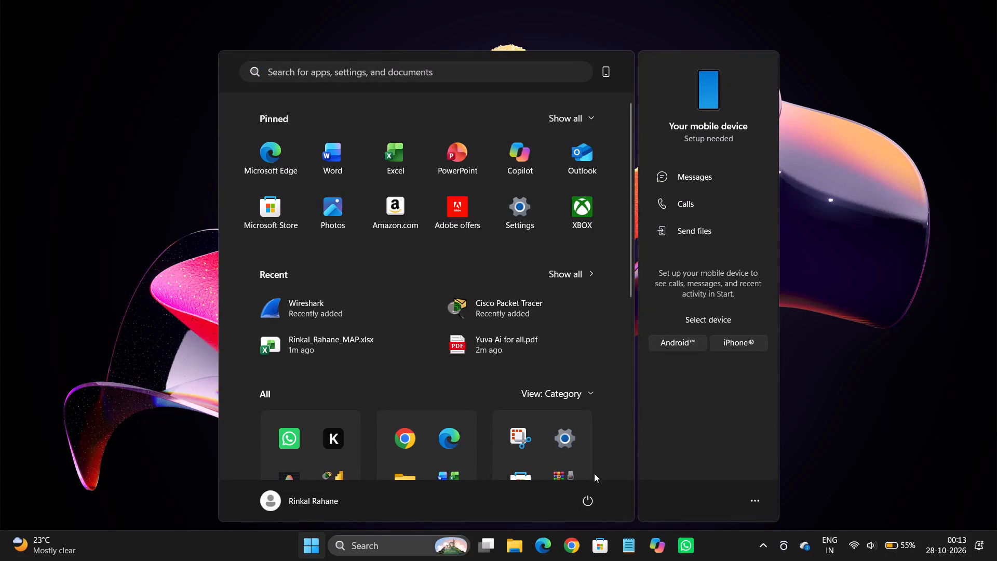
pyautogui.moveTo(594, 473); pyautogui.dragTo(592, 505)
pyautogui.click(592, 505)
pyautogui.click(592, 505)
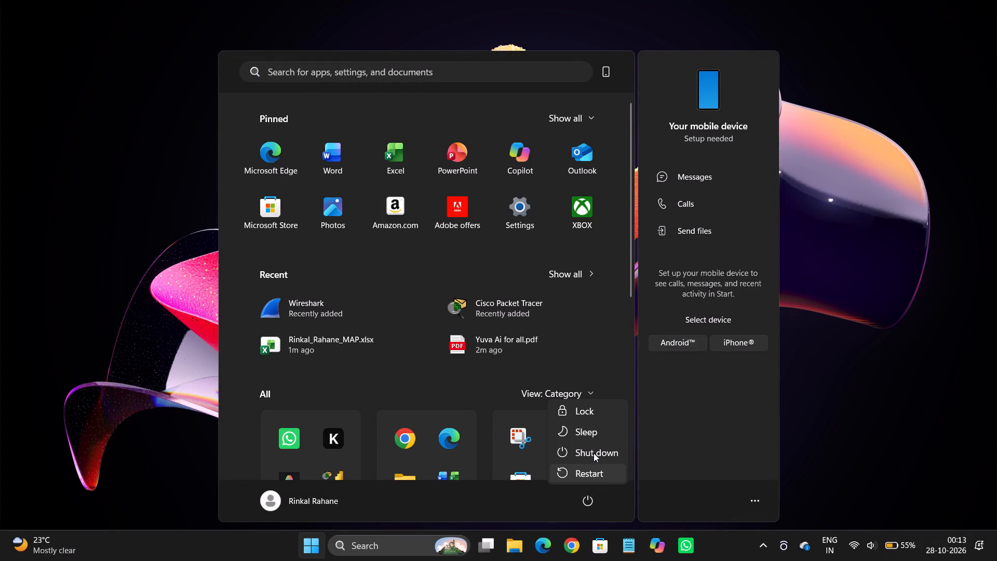
pyautogui.click(593, 452)
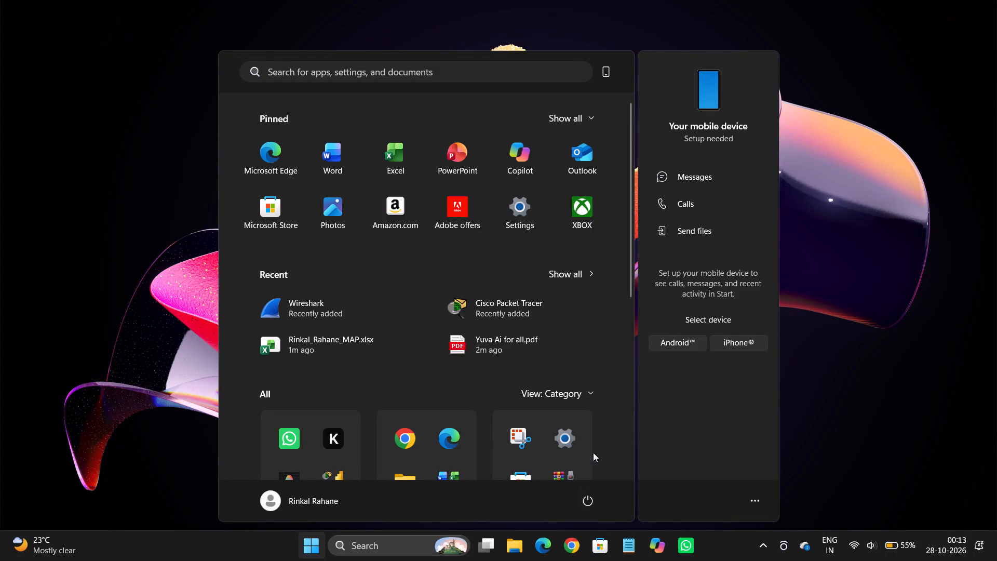